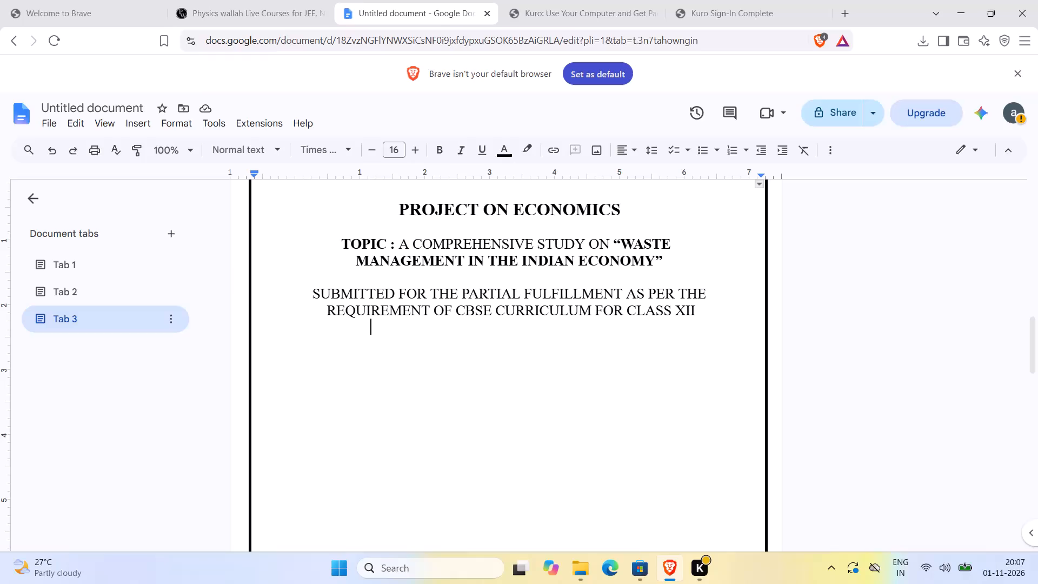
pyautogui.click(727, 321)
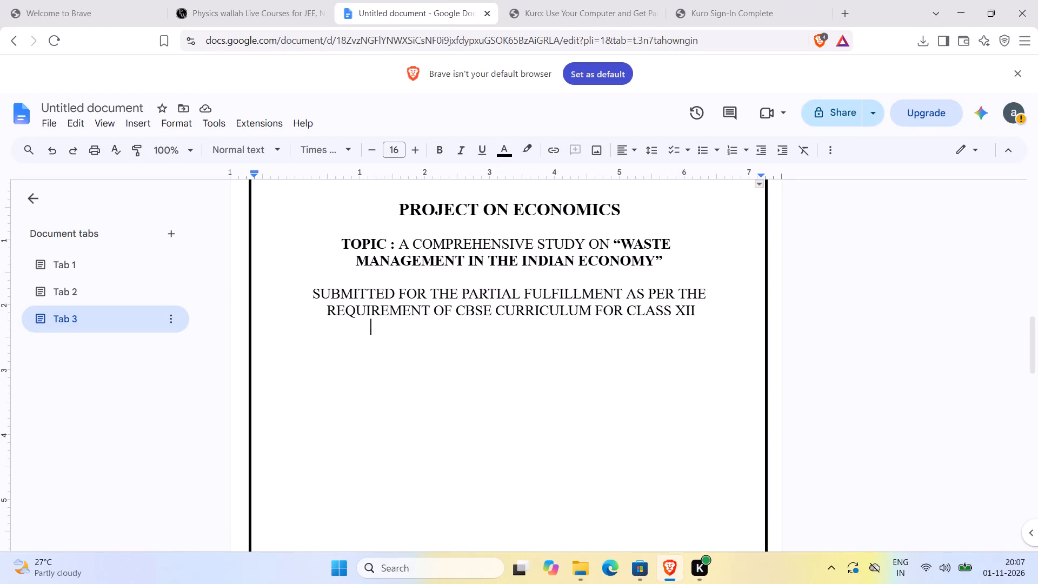
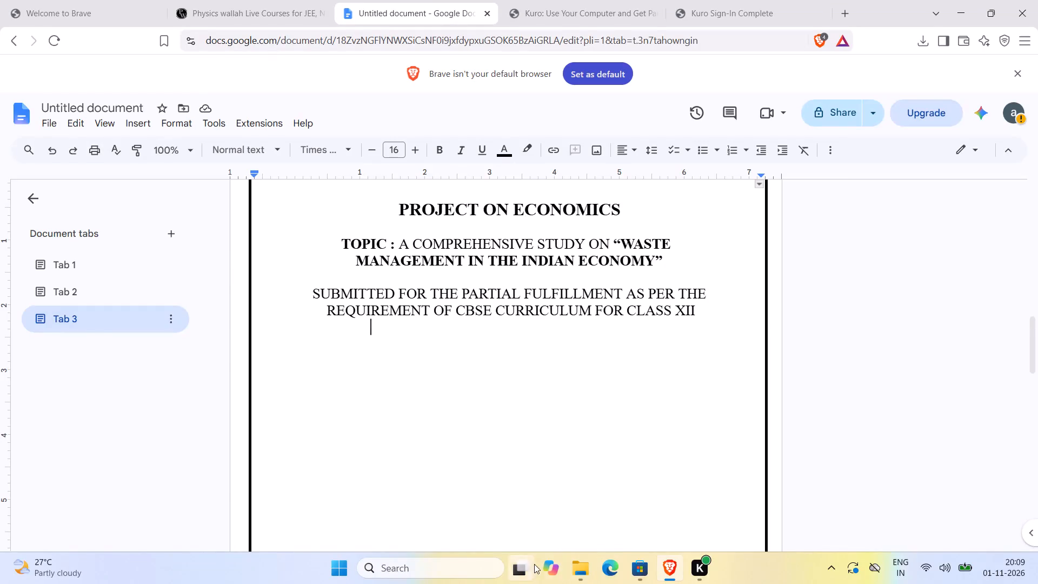
# Search the computer for apps using the letter "w".
pyautogui.click(441, 575)
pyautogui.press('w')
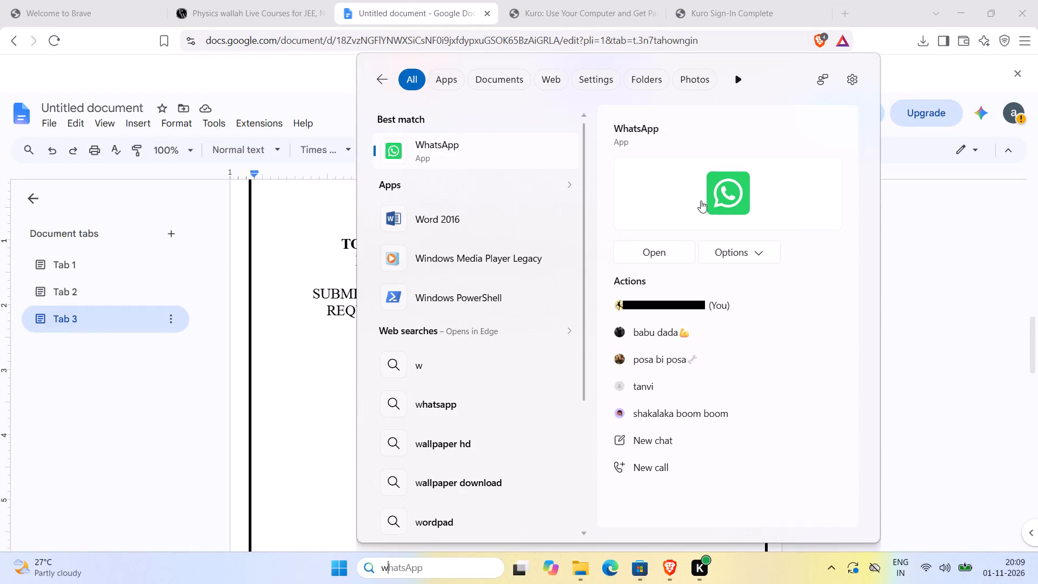
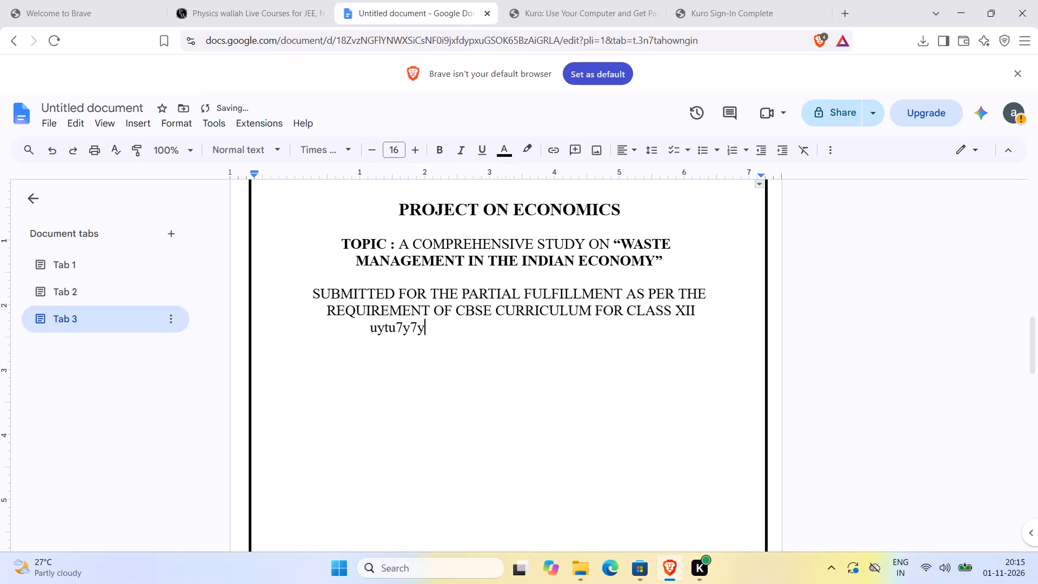
# Delete the stray text "uytu7y7y" below the CBSE Class XII submission line on the title page.
pyautogui.press('BackSpace')
pyautogui.press('BackSpace')
pyautogui.press('BackSpace')
pyautogui.press('BackSpace')
pyautogui.press('BackSpace')
pyautogui.press('BackSpace')
pyautogui.press('BackSpace')
pyautogui.press('BackSpace')
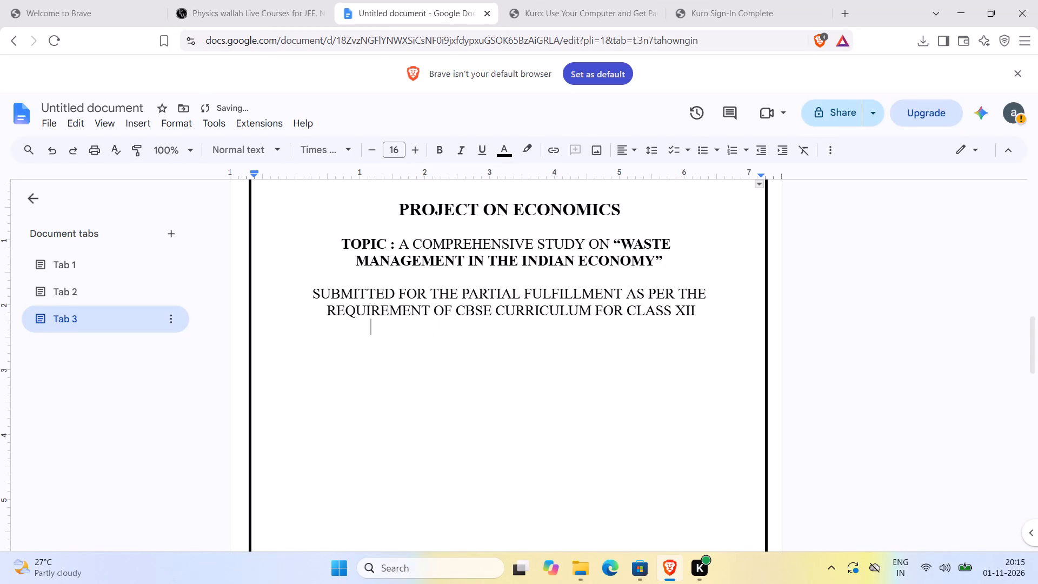
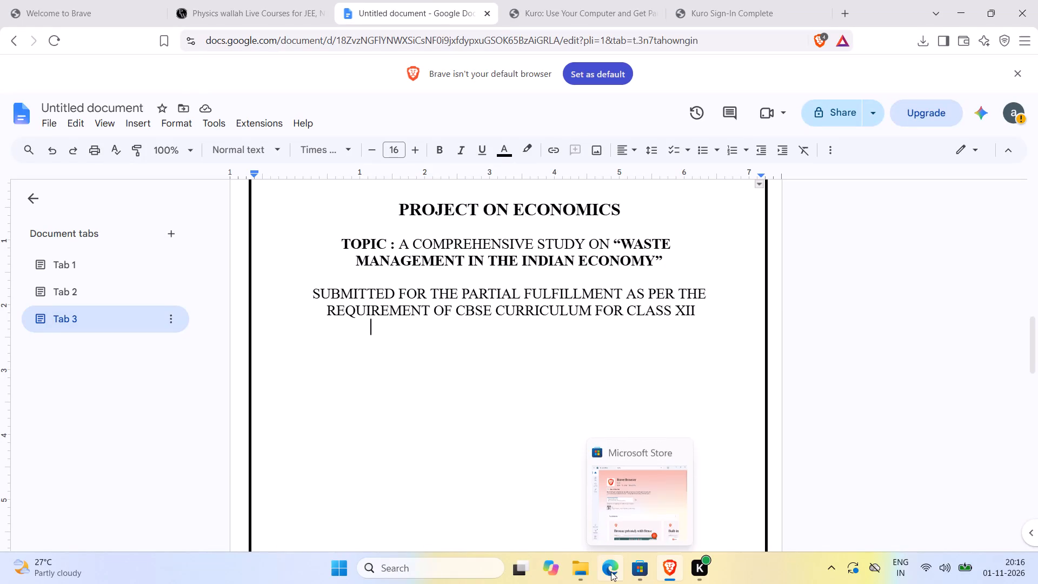
# Open WhatsApp from the computer's recent searches.
pyautogui.click(437, 572)
pyautogui.click(422, 113)
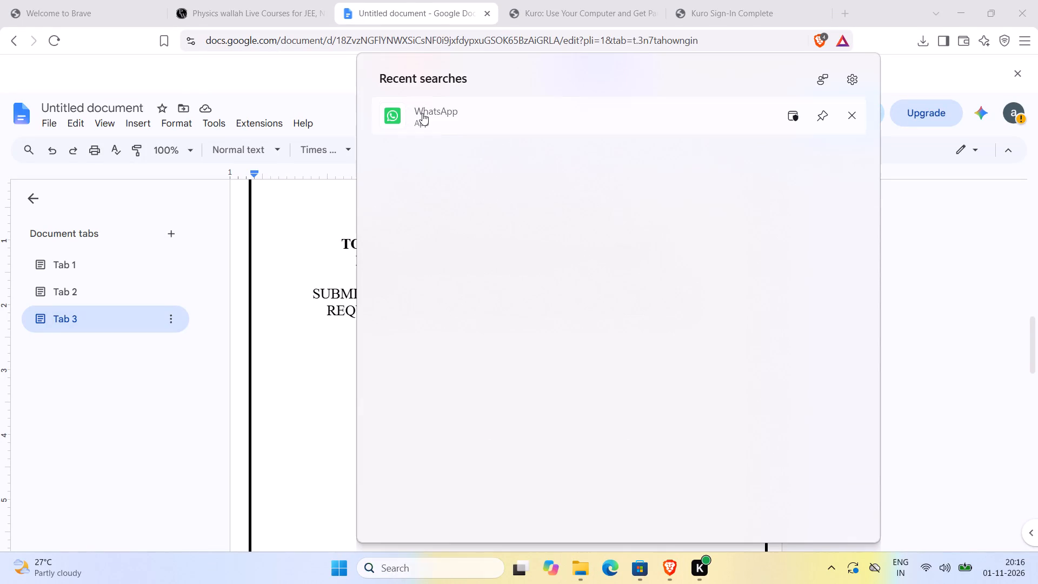
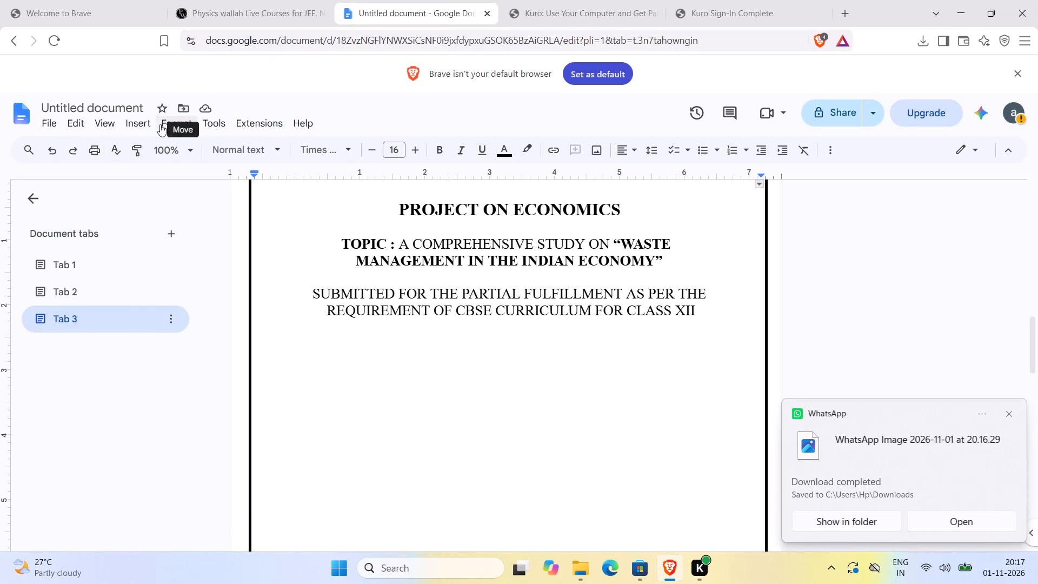
# Insert the downloaded picture "WhatsApp Image 2026-11-01 at 20.16.29" from the Downloads folder below the CBSE Class XII submission line.
pyautogui.click(152, 124)
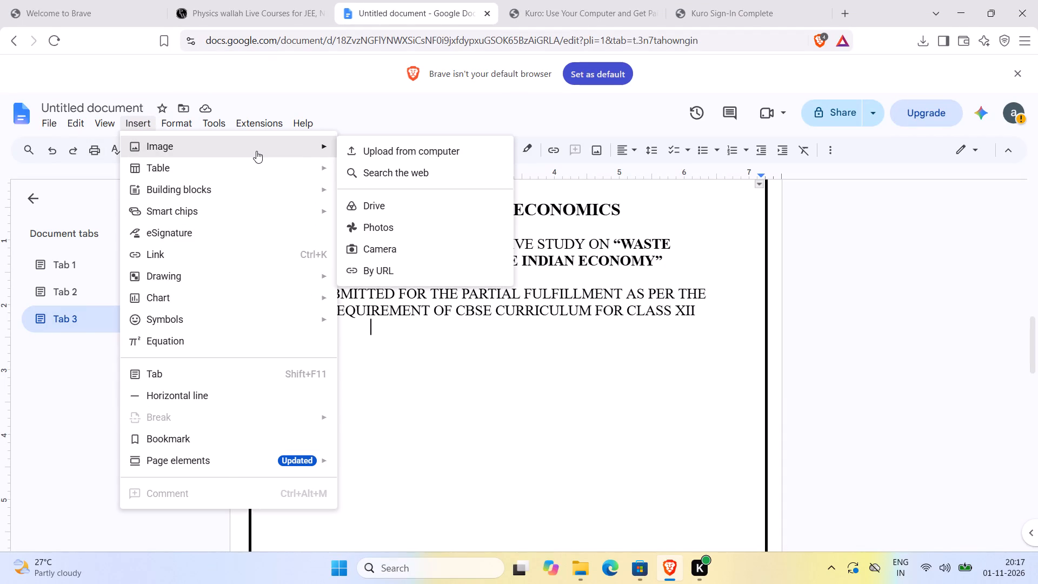
pyautogui.click(391, 155)
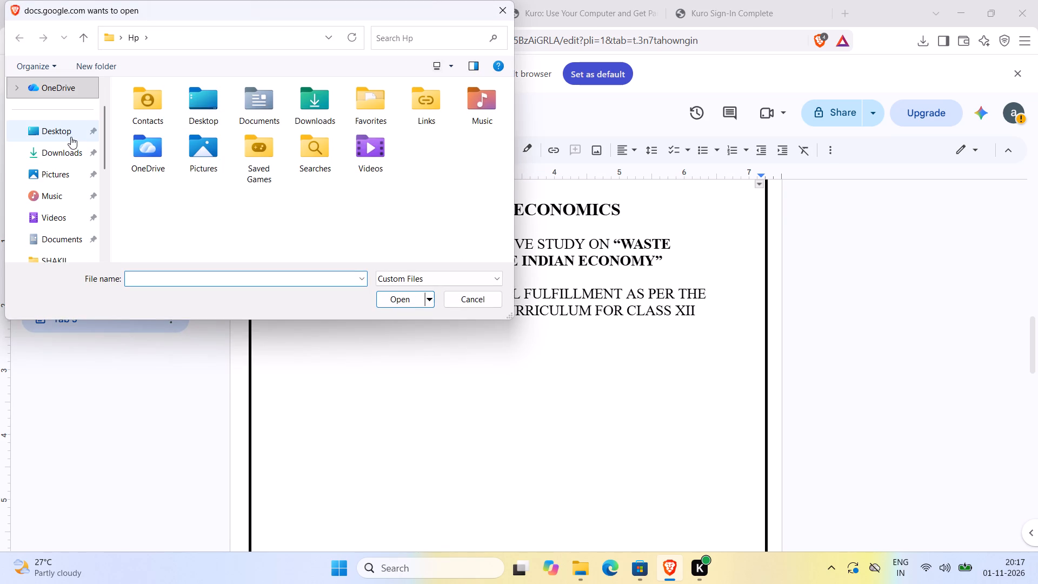
pyautogui.click(71, 137)
pyautogui.click(69, 149)
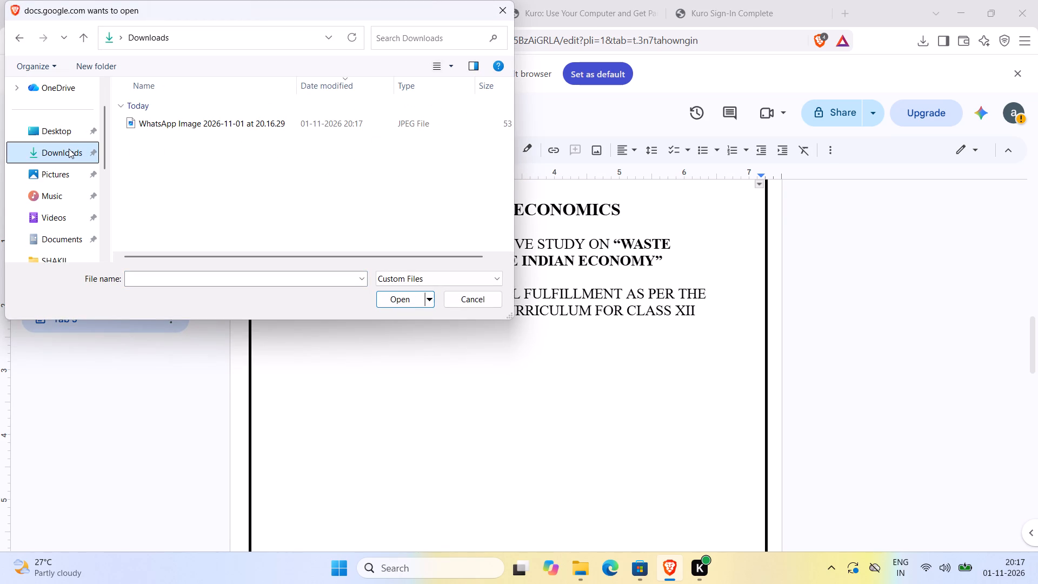
pyautogui.click(145, 120)
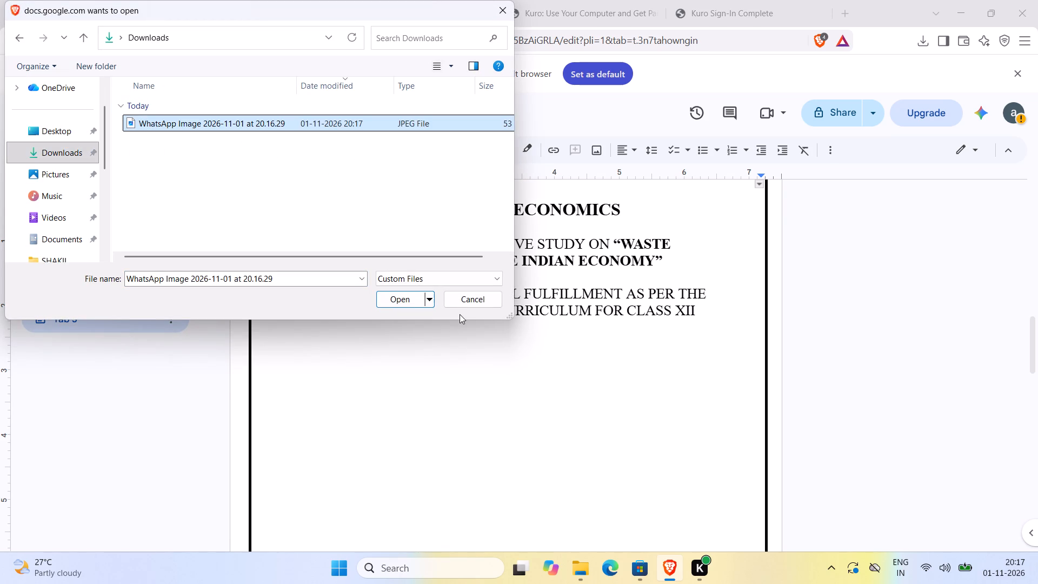
pyautogui.click(403, 299)
# Select the inserted school crest image and try to make it smaller.
pyautogui.scroll(2, 477, 390)
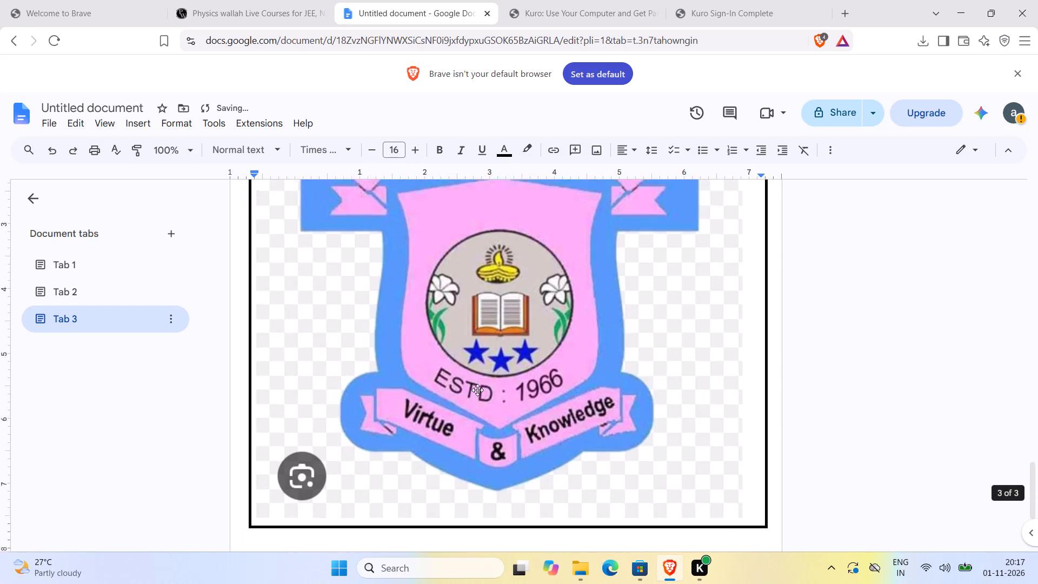
pyautogui.scroll(1, 477, 390)
pyautogui.scroll(-4, 477, 390)
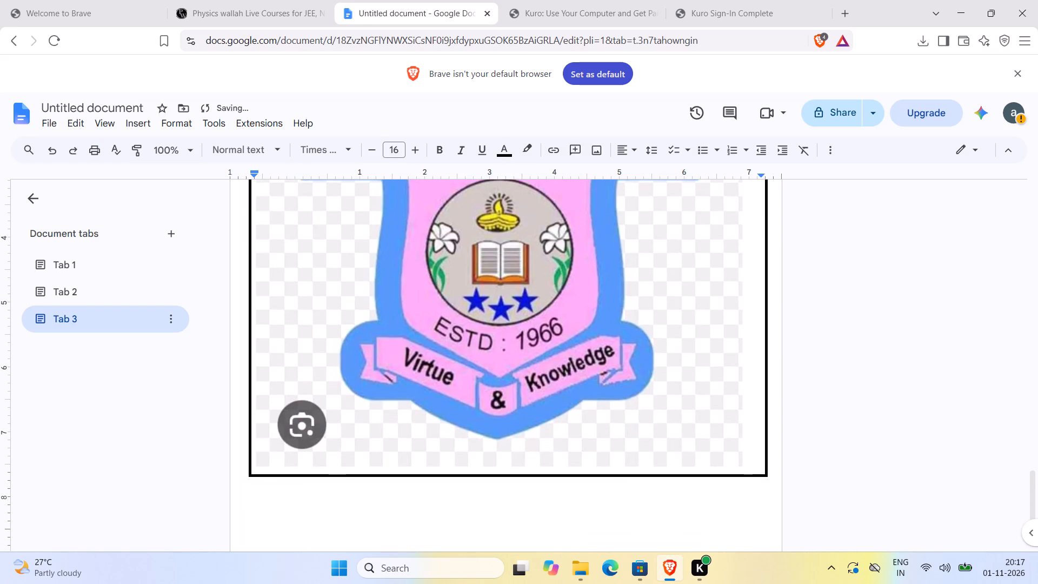
pyautogui.moveTo(341, 477); pyautogui.dragTo(425, 334)
pyautogui.click(706, 401)
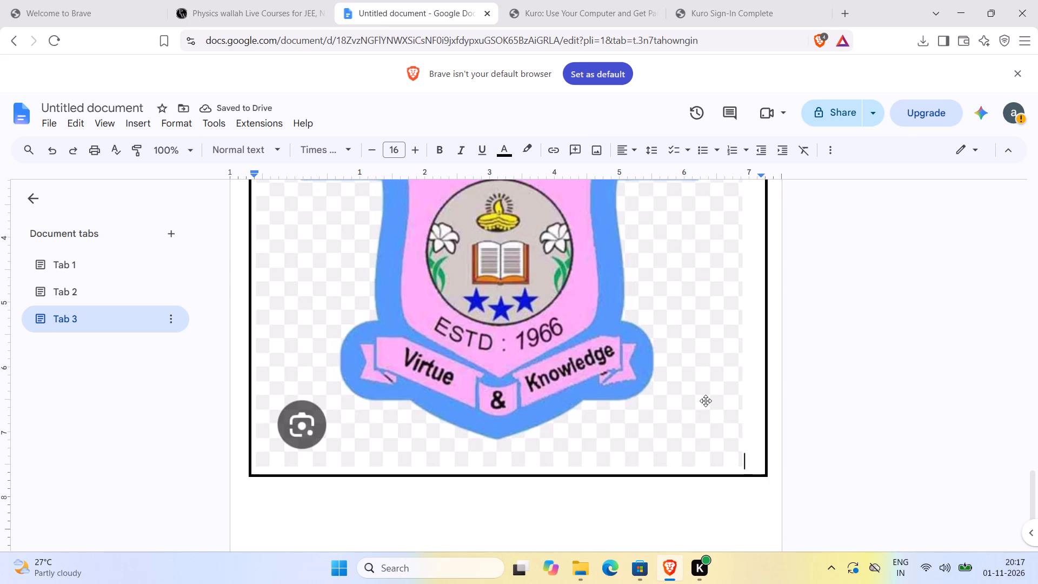
pyautogui.moveTo(706, 401); pyautogui.dragTo(654, 363)
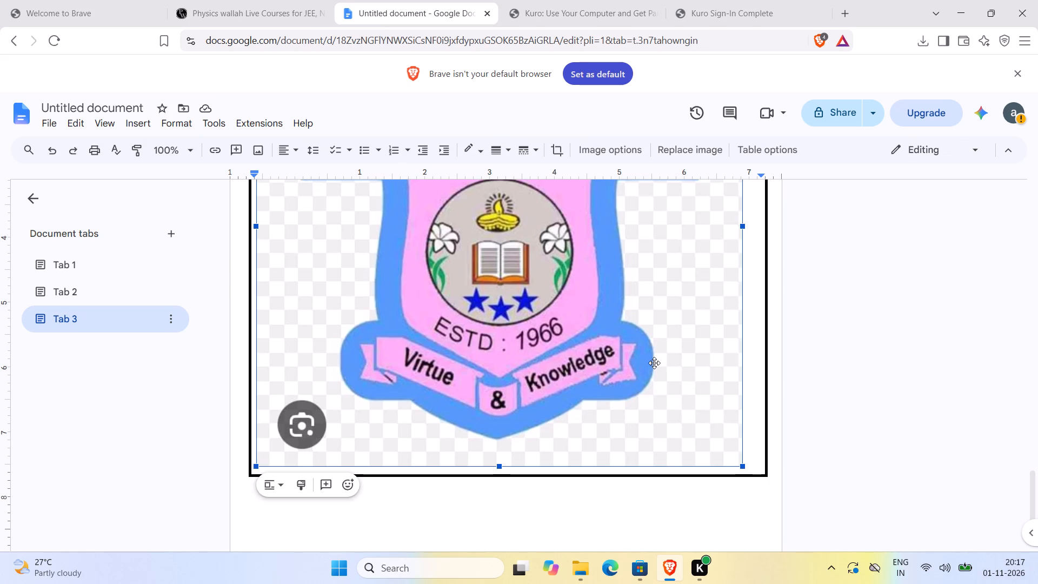
# Shrink the school crest image proportionally to about 6.4 inches wide so it fits beneath the CBSE submission text.
pyautogui.scroll(5, 662, 360)
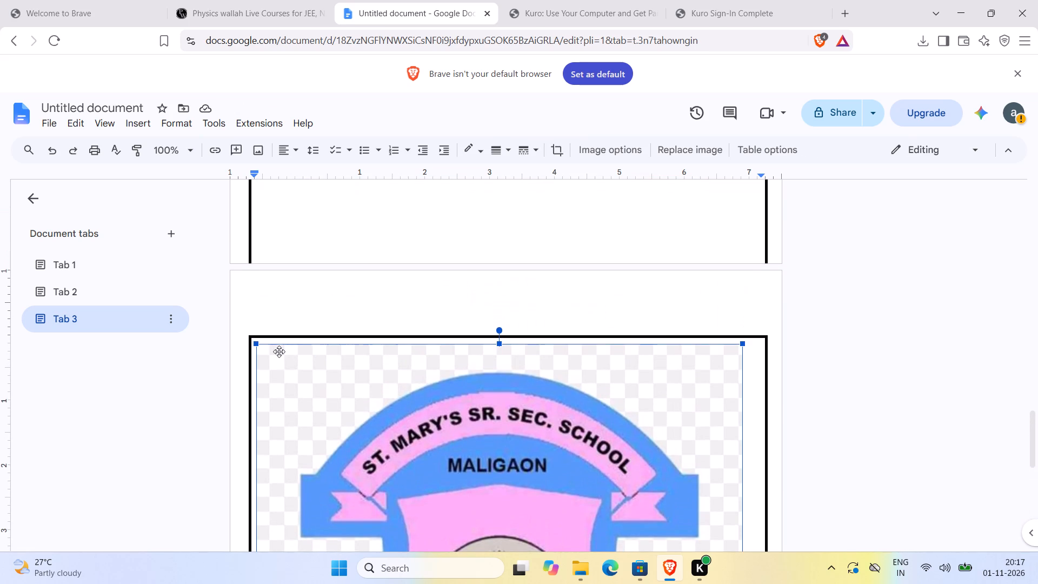
pyautogui.moveTo(258, 348); pyautogui.dragTo(364, 430)
pyautogui.scroll(-3, 570, 432)
pyautogui.click(570, 432)
pyautogui.scroll(-4, 552, 426)
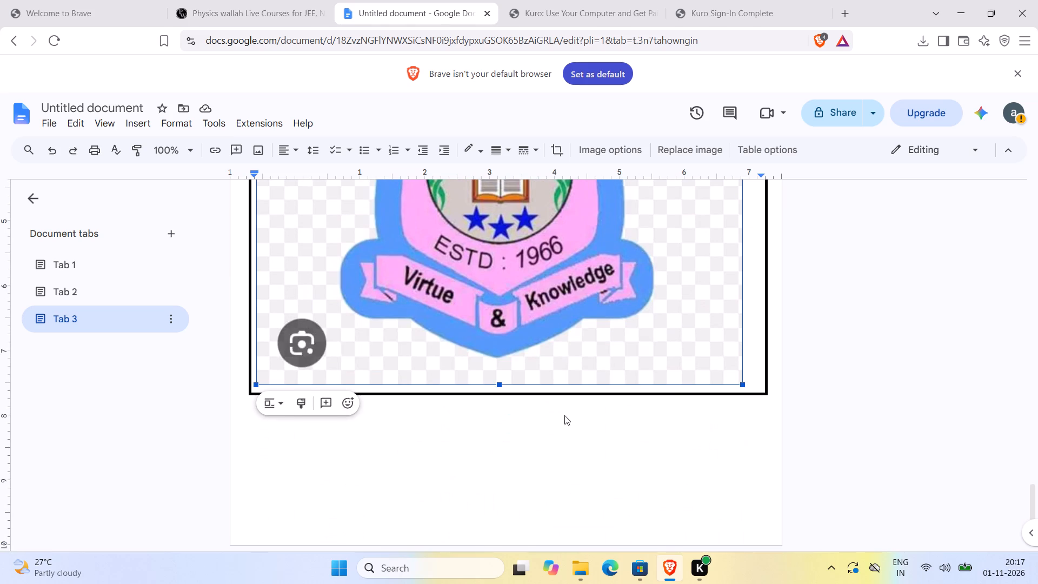
pyautogui.click(327, 400)
pyautogui.scroll(-2, 585, 400)
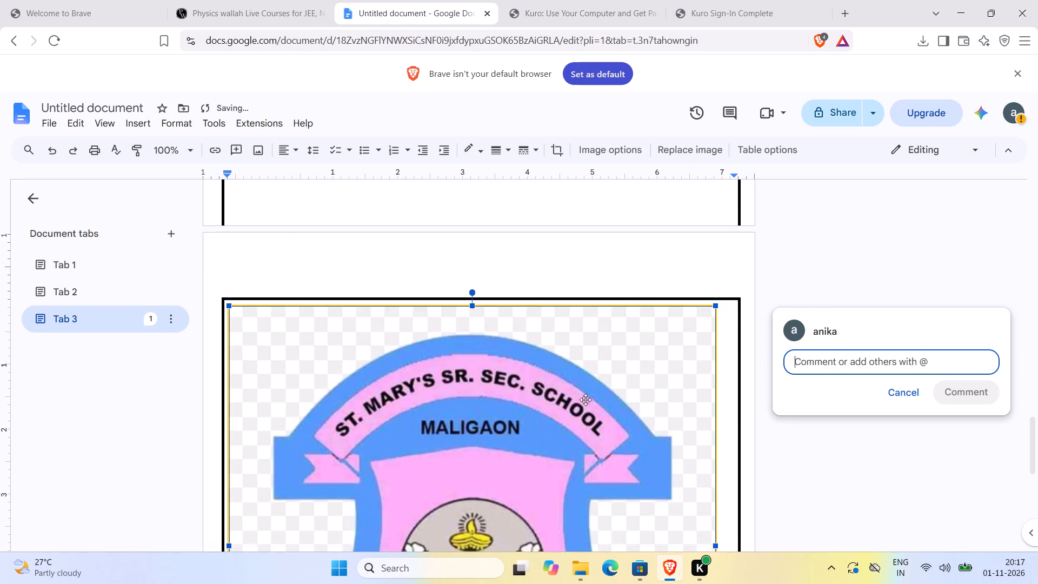
pyautogui.scroll(-1, 585, 400)
pyautogui.scroll(3, 583, 239)
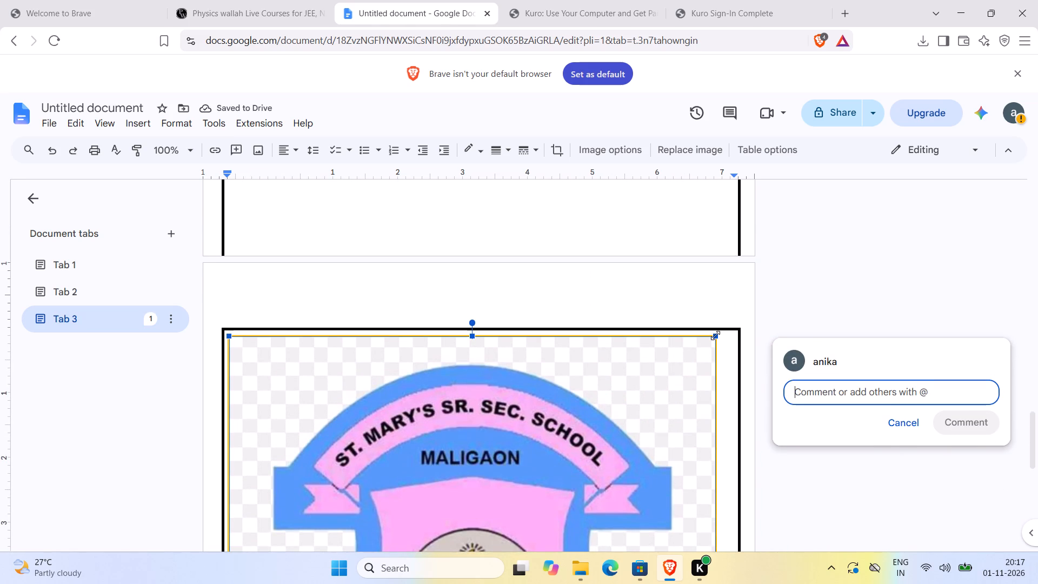
pyautogui.click(715, 335)
pyautogui.moveTo(715, 335); pyautogui.dragTo(644, 423)
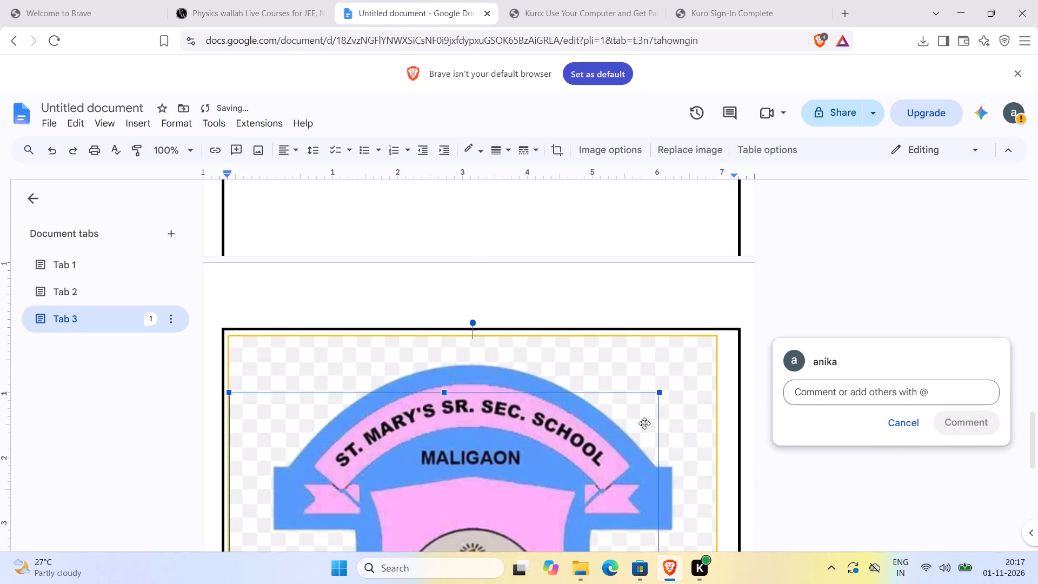
pyautogui.moveTo(644, 423); pyautogui.dragTo(642, 426)
pyautogui.scroll(8, 642, 426)
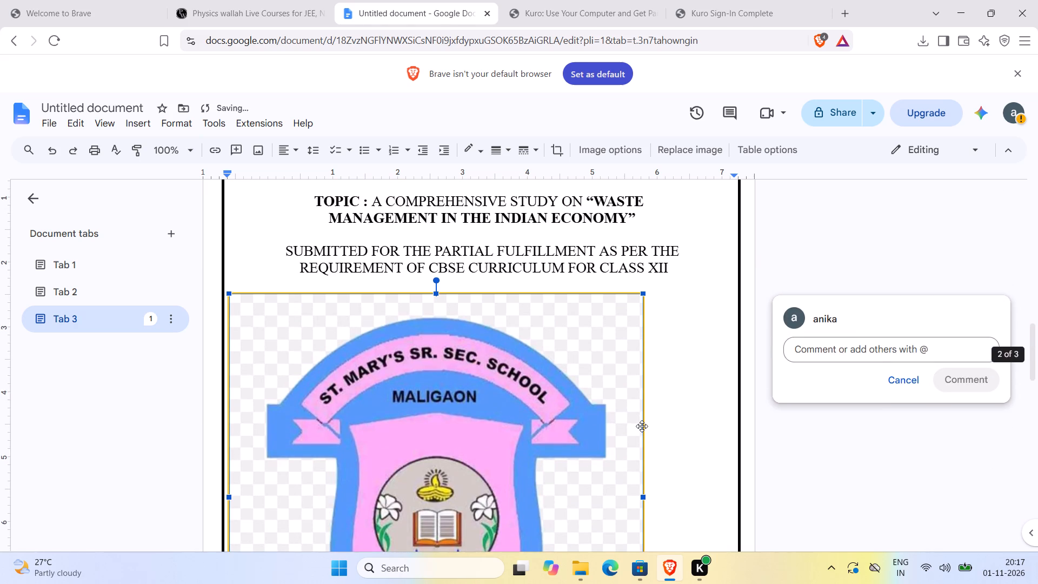
# Reduce the crest image further to about 5.6 inches wide, directly below the submission text.
pyautogui.click(638, 294)
pyautogui.click(639, 302)
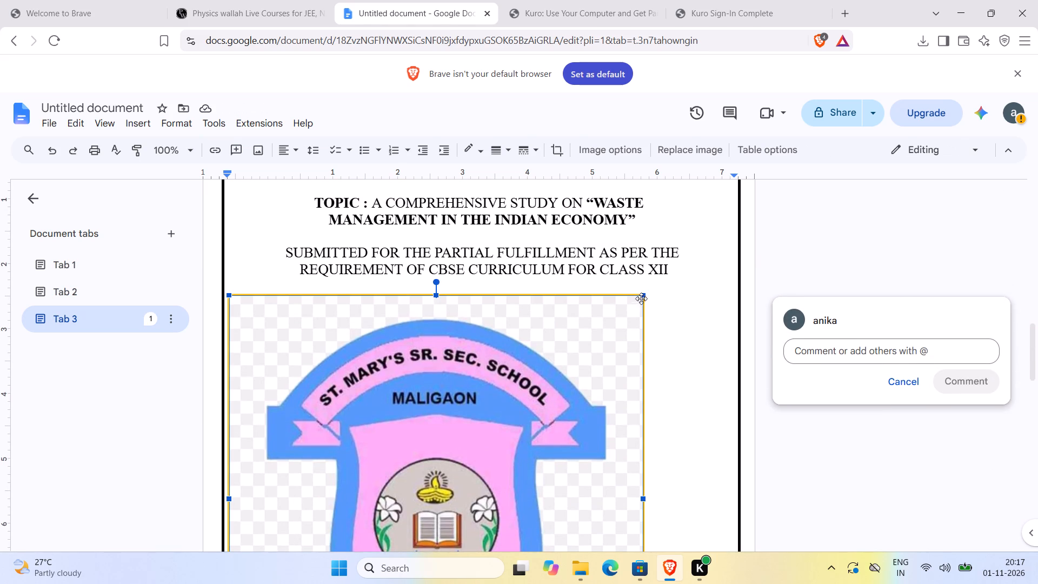
pyautogui.moveTo(641, 298); pyautogui.dragTo(590, 370)
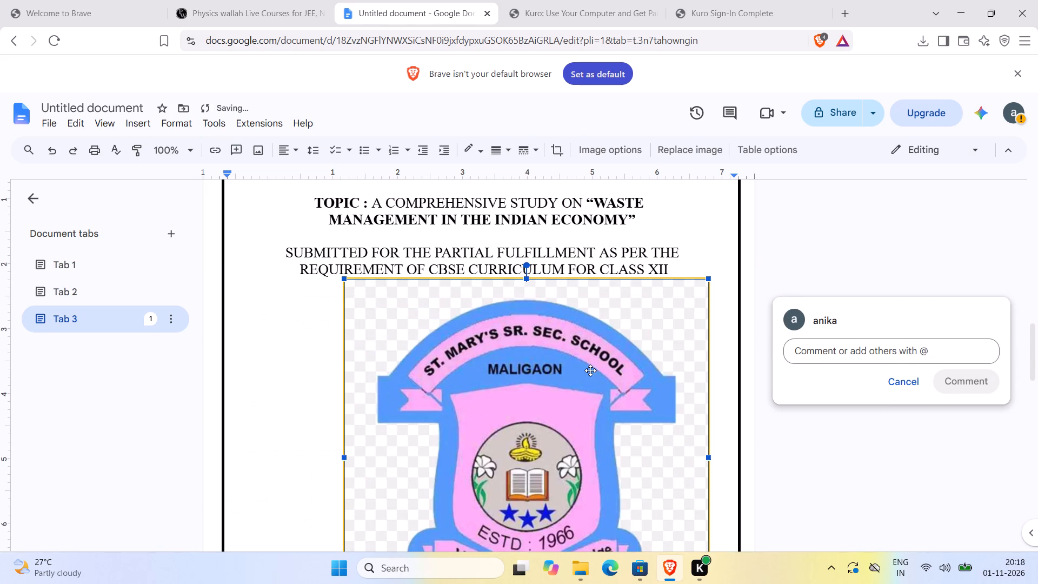
# Discard the empty comment on the crest image and scale the crest down to about 3.6 inches wide.
pyautogui.click(706, 284)
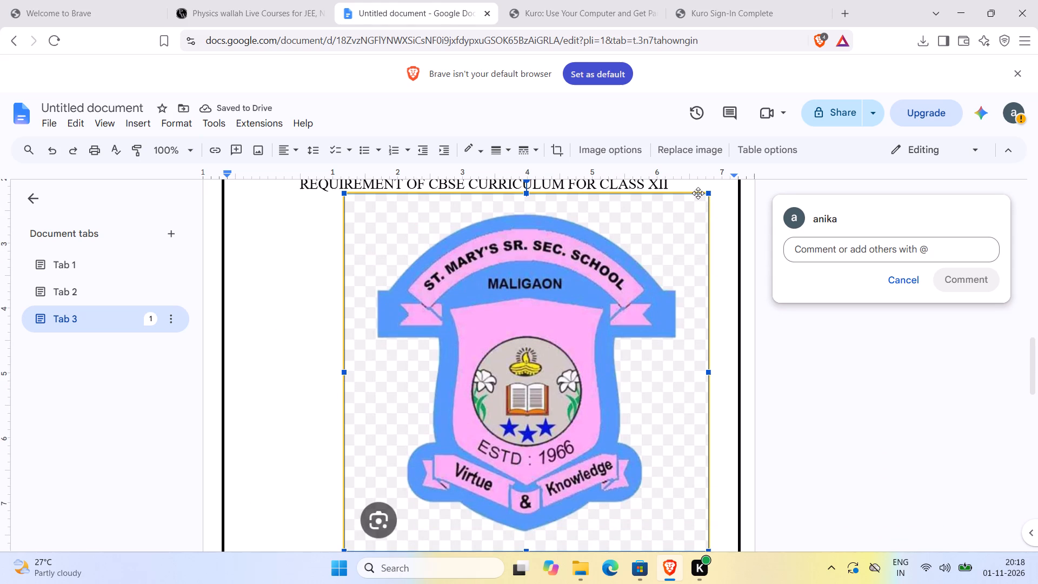
pyautogui.moveTo(698, 193); pyautogui.dragTo(611, 313)
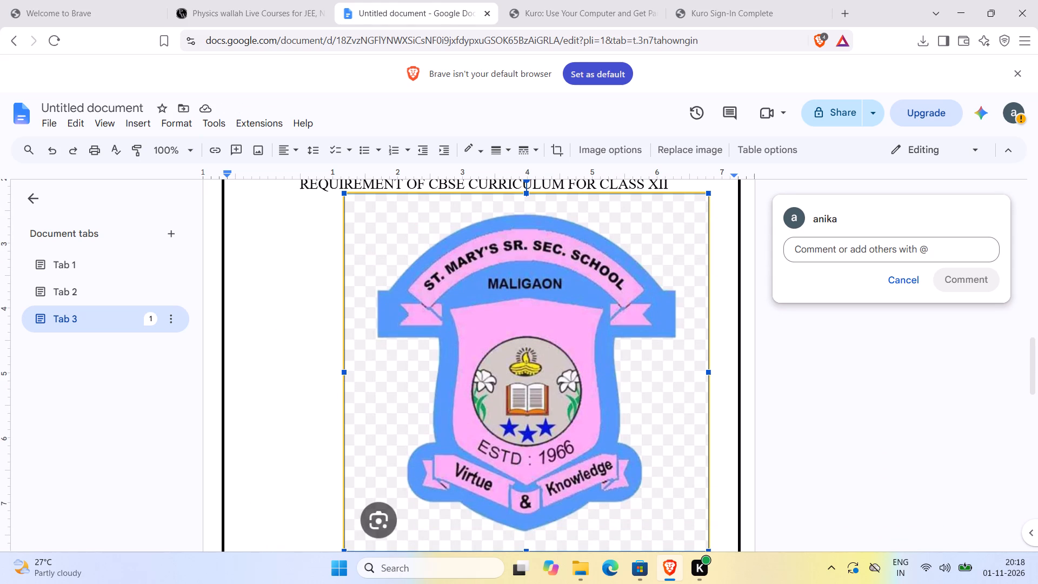
pyautogui.click(708, 197)
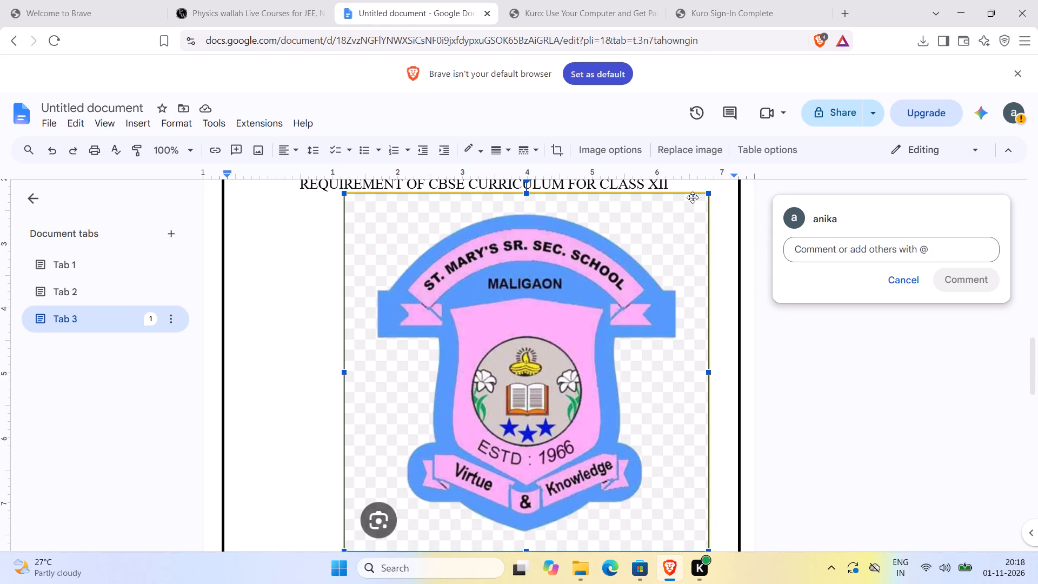
pyautogui.click(693, 197)
pyautogui.click(704, 193)
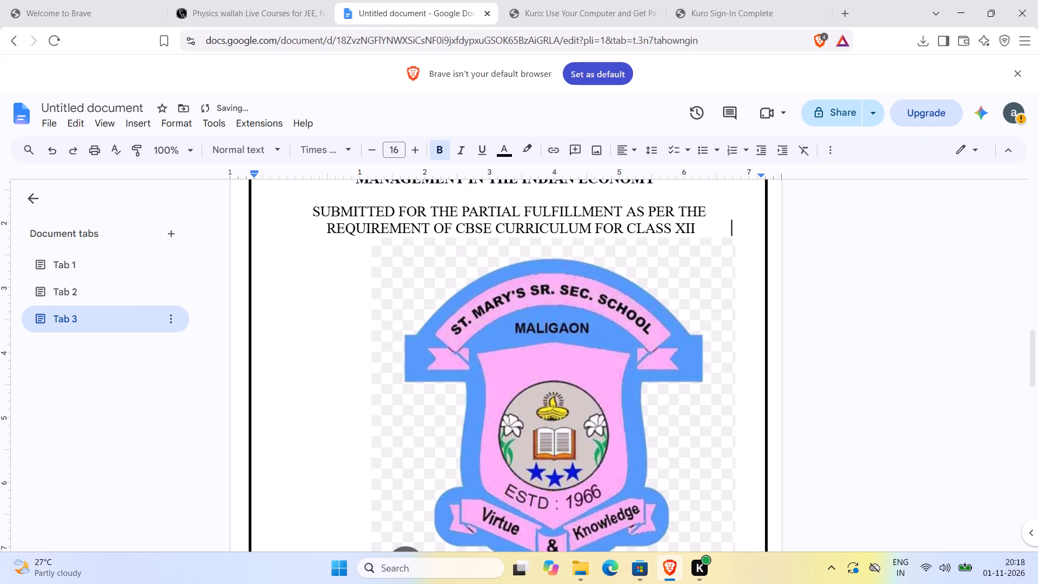
pyautogui.click(691, 303)
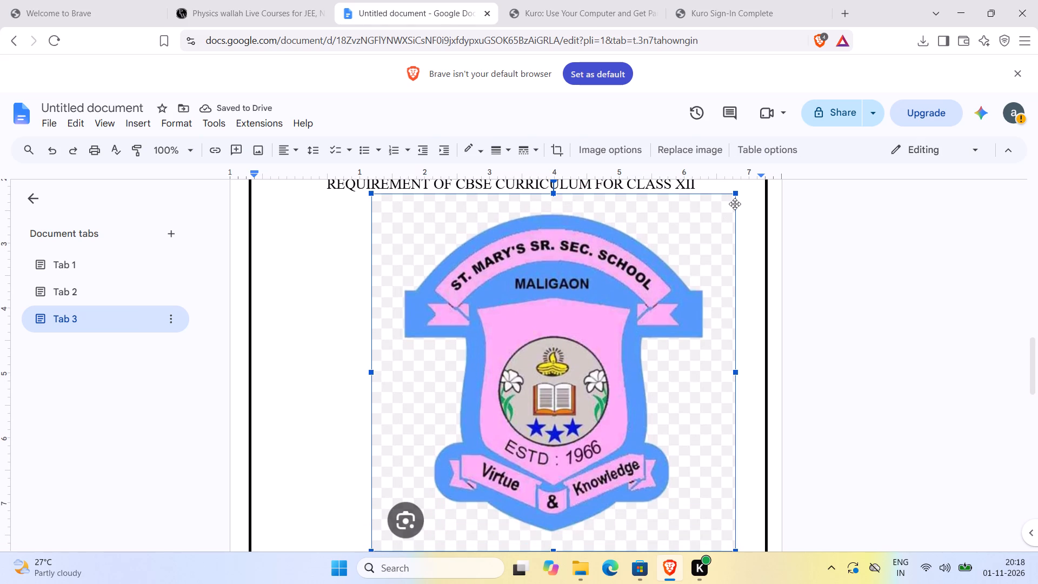
pyautogui.moveTo(735, 204); pyautogui.dragTo(642, 249)
pyautogui.moveTo(715, 193); pyautogui.dragTo(656, 259)
pyautogui.moveTo(370, 192); pyautogui.dragTo(432, 270)
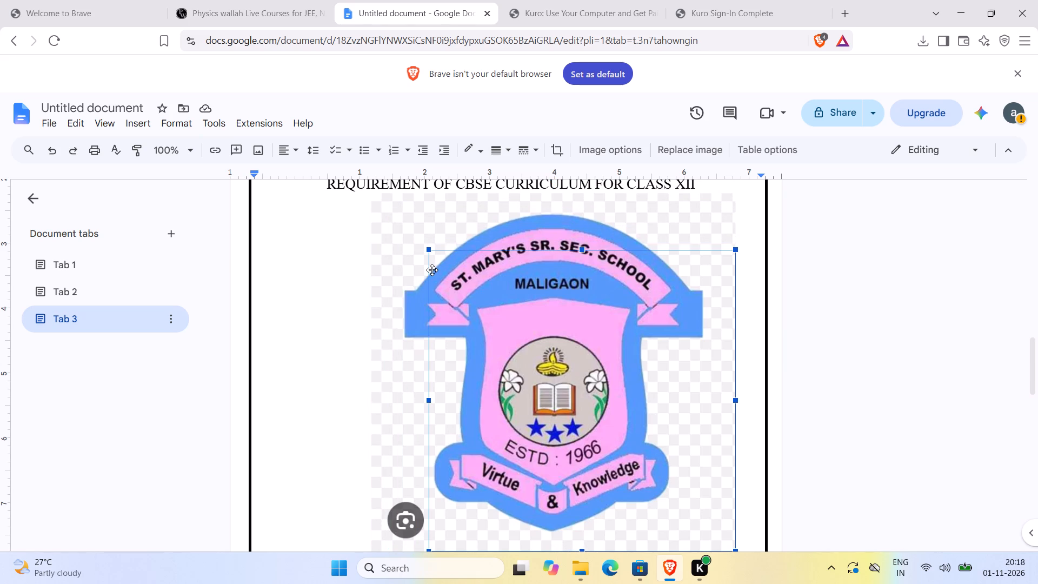
pyautogui.moveTo(432, 270); pyautogui.dragTo(443, 282)
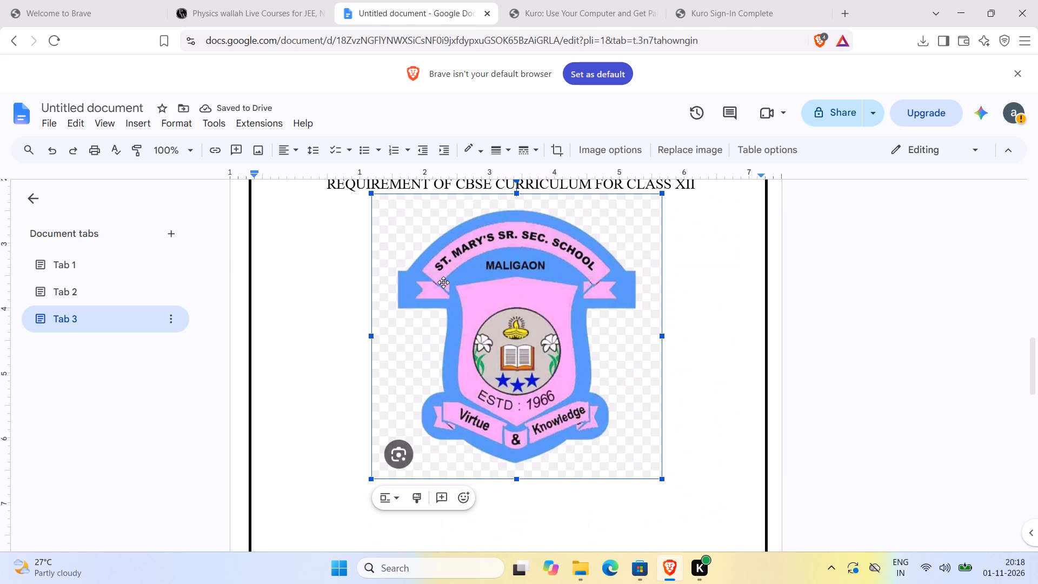
pyautogui.scroll(2, 362, 224)
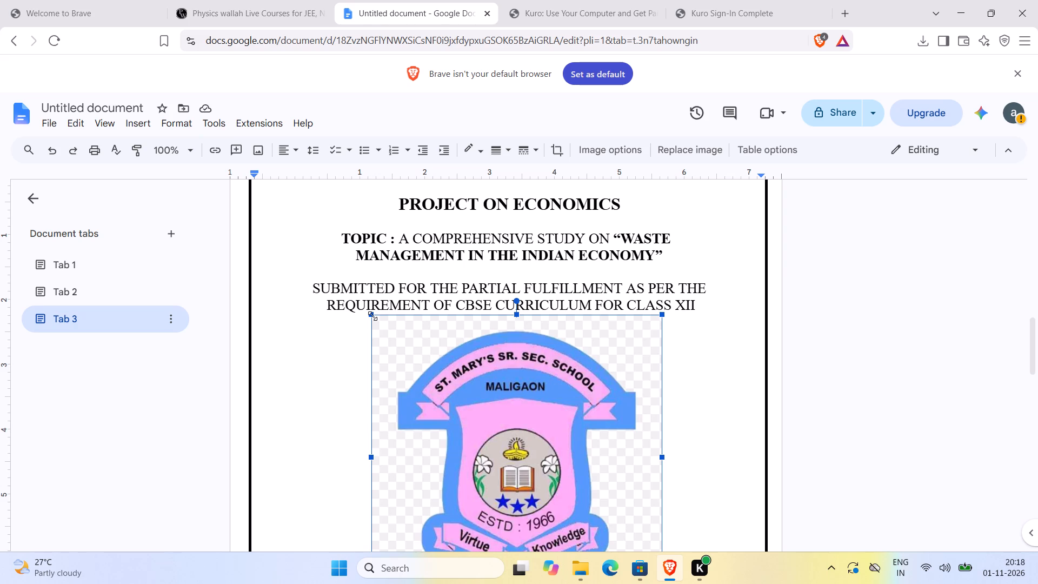
pyautogui.moveTo(372, 316); pyautogui.dragTo(429, 381)
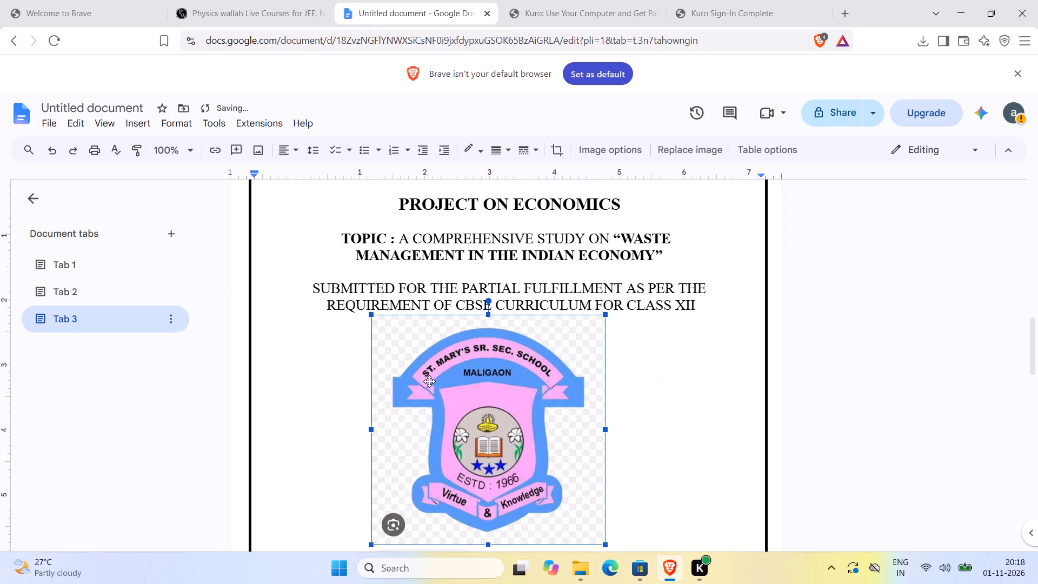
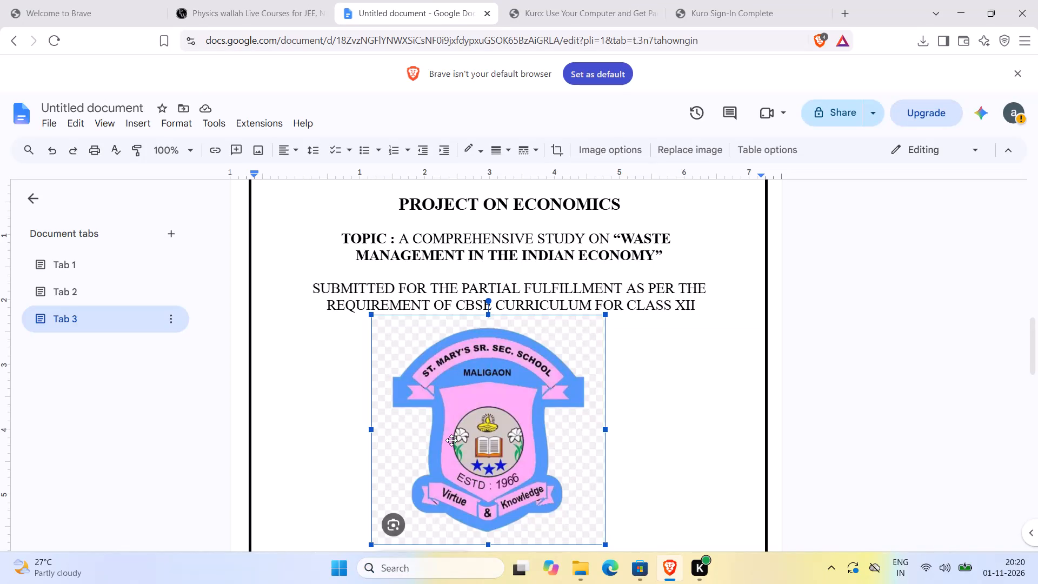
# Delete the entire bordered table holding the title text and school crest from Tab 3.
pyautogui.click(451, 440)
pyautogui.click(451, 440)
pyautogui.click(476, 382)
pyautogui.rightClick(476, 382)
pyautogui.click(510, 432)
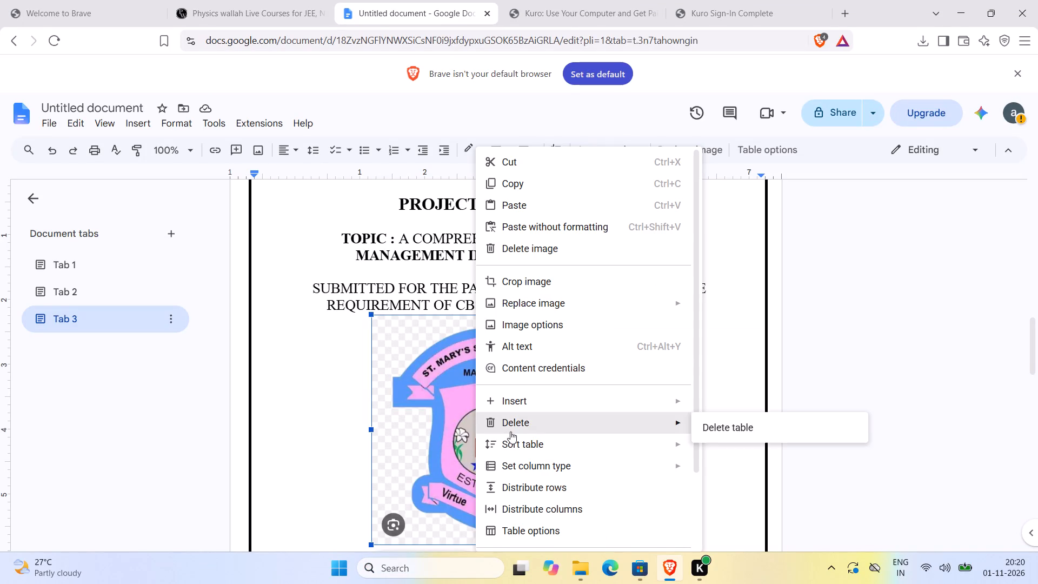
pyautogui.click(509, 424)
pyautogui.click(729, 419)
pyautogui.scroll(5, 504, 351)
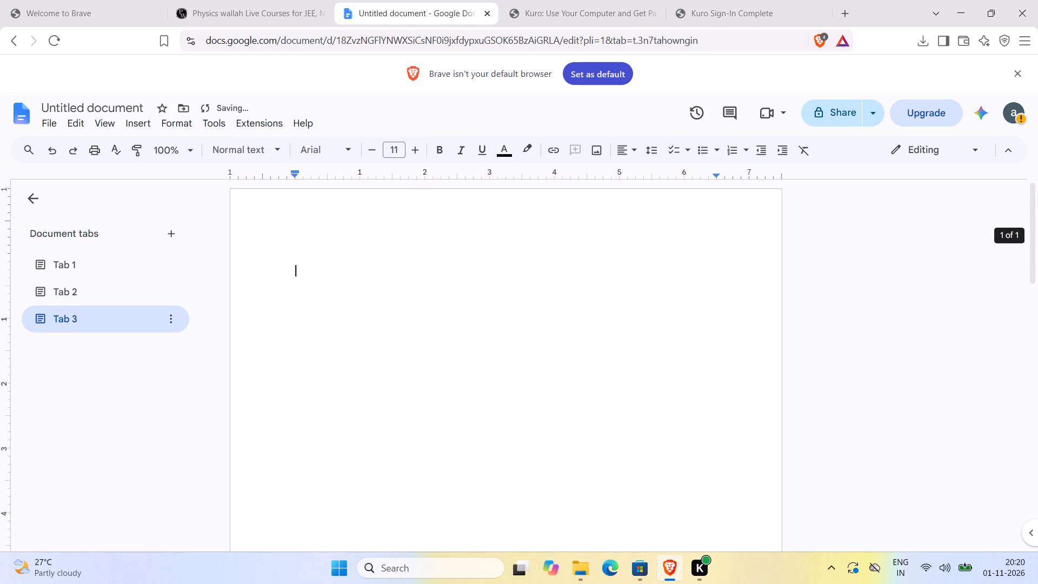
pyautogui.scroll(9, 504, 351)
pyautogui.scroll(-17, 504, 351)
pyautogui.scroll(4, 505, 348)
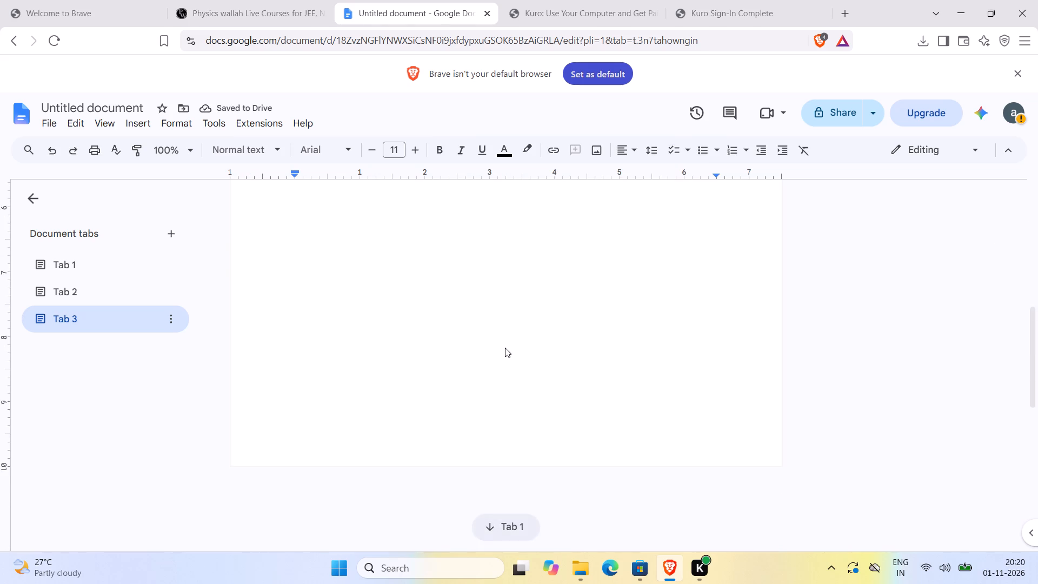
pyautogui.scroll(19, 505, 348)
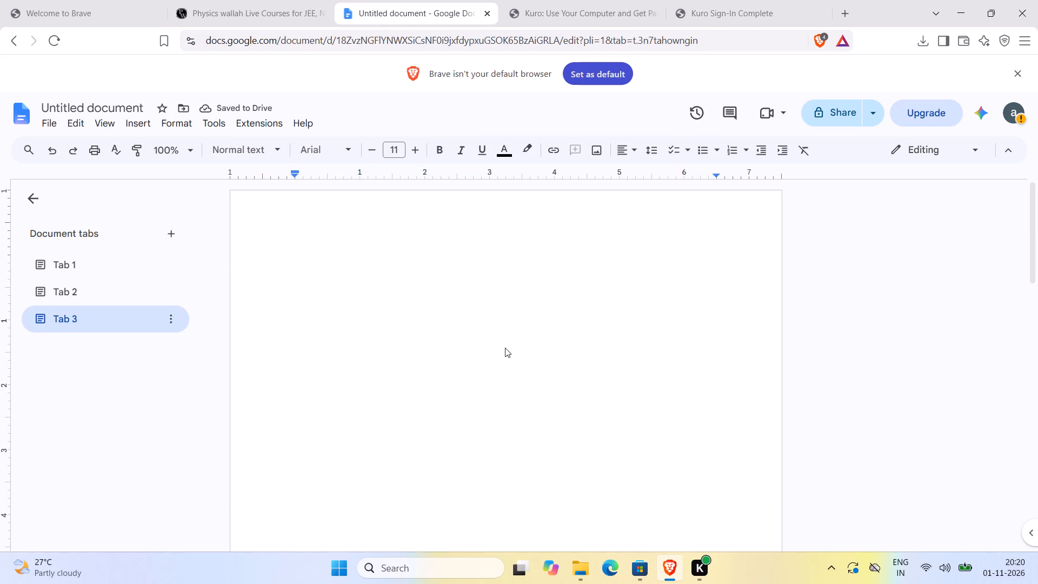
pyautogui.scroll(6, 505, 348)
# In Tab 1, widen the empty bordered page frame toward both side edges of the page, to about 7.5 inches wide.
pyautogui.click(76, 269)
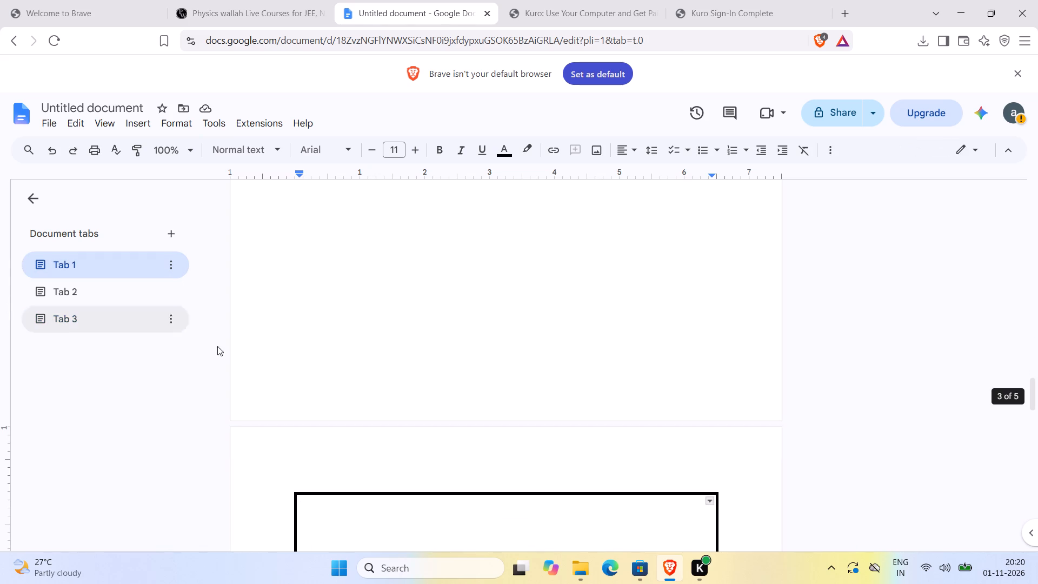
pyautogui.scroll(-9, 355, 366)
pyautogui.scroll(7, 355, 366)
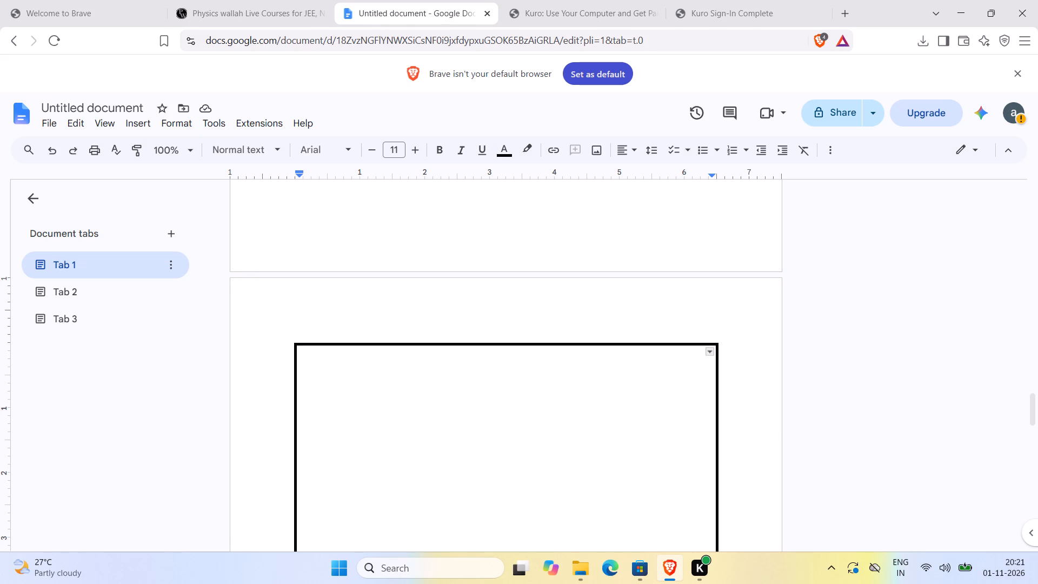
pyautogui.scroll(-4, 459, 366)
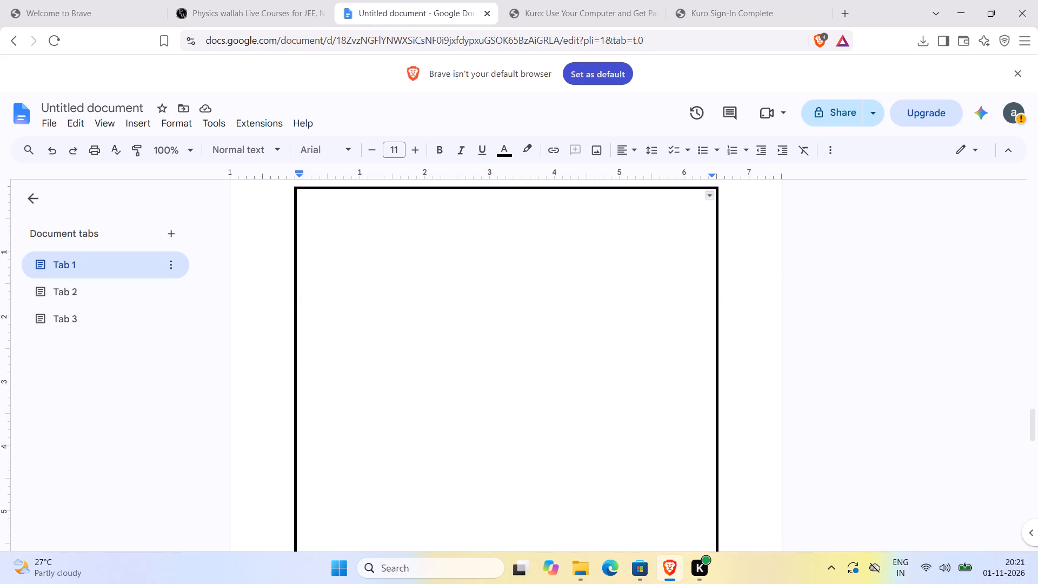
pyautogui.scroll(3, 459, 366)
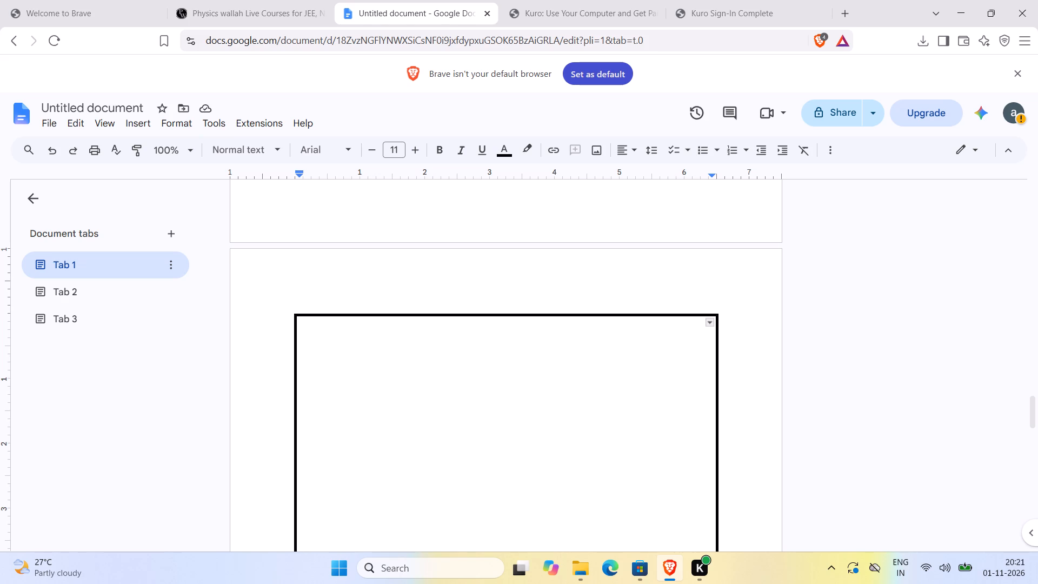
pyautogui.click(529, 315)
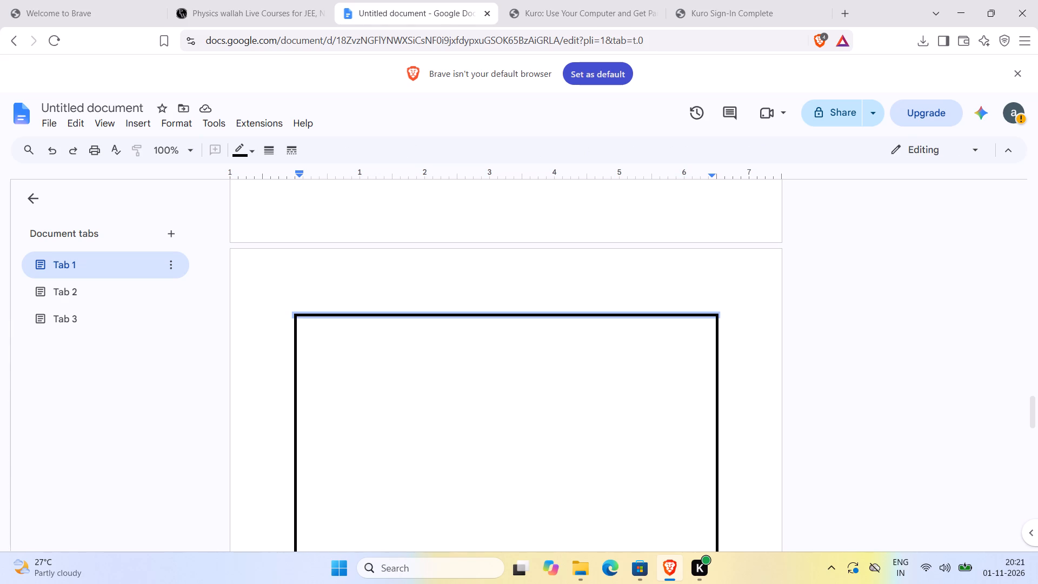
pyautogui.click(435, 383)
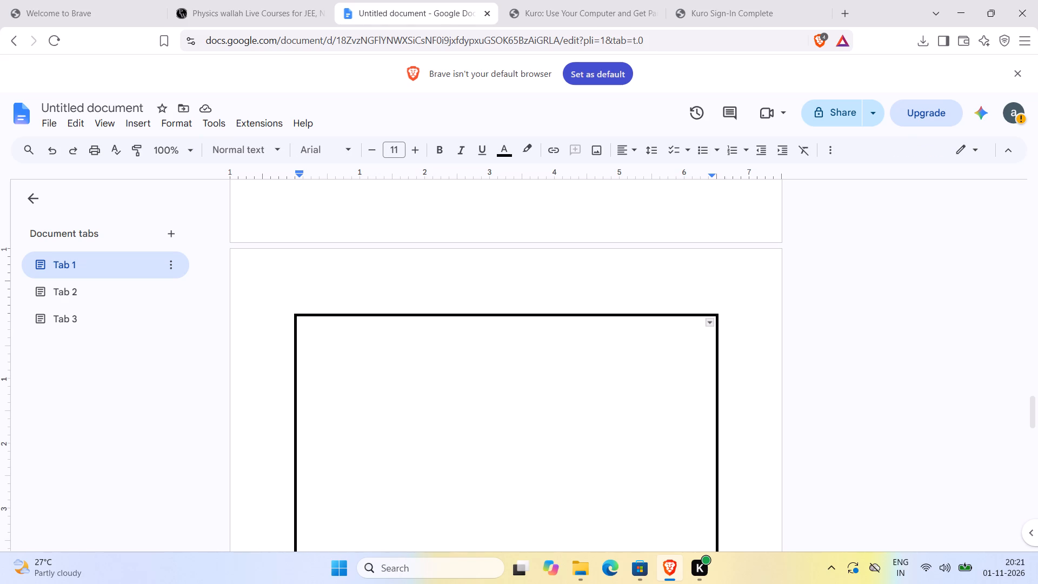
pyautogui.click(476, 314)
pyautogui.moveTo(476, 314); pyautogui.dragTo(476, 296)
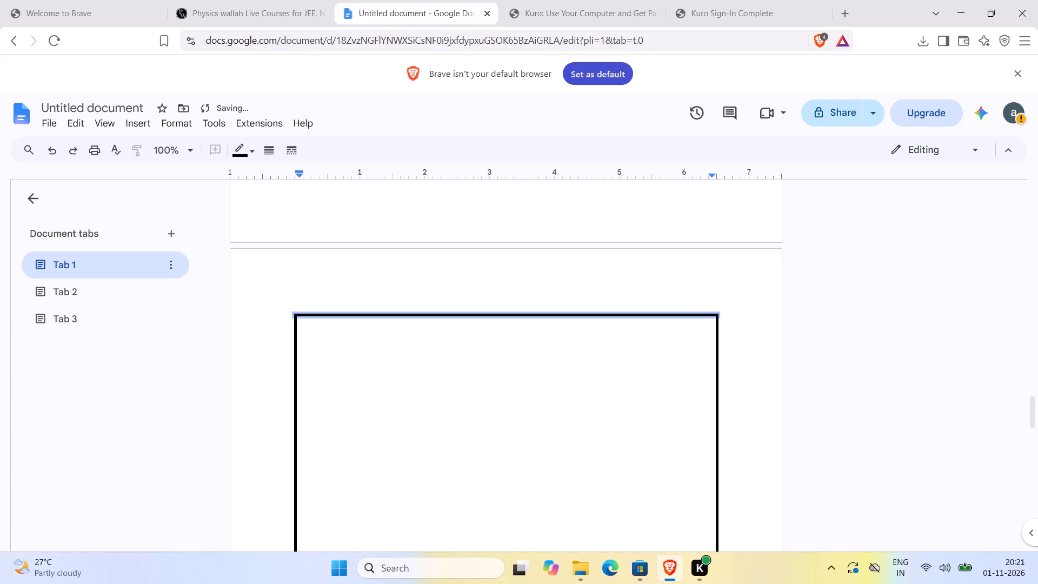
pyautogui.click(296, 395)
pyautogui.moveTo(296, 395); pyautogui.dragTo(258, 391)
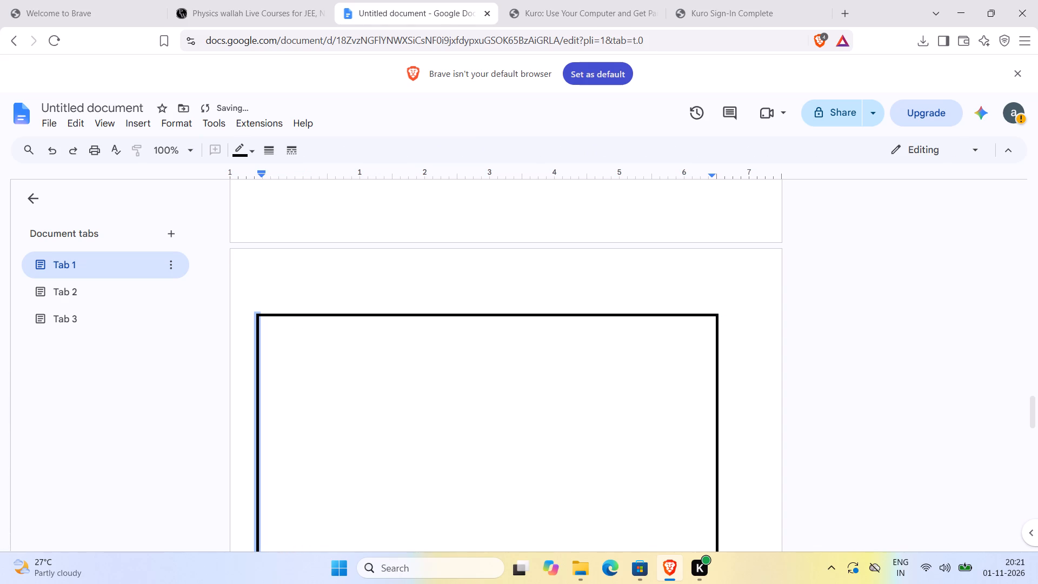
pyautogui.click(717, 395)
pyautogui.moveTo(717, 395); pyautogui.dragTo(743, 399)
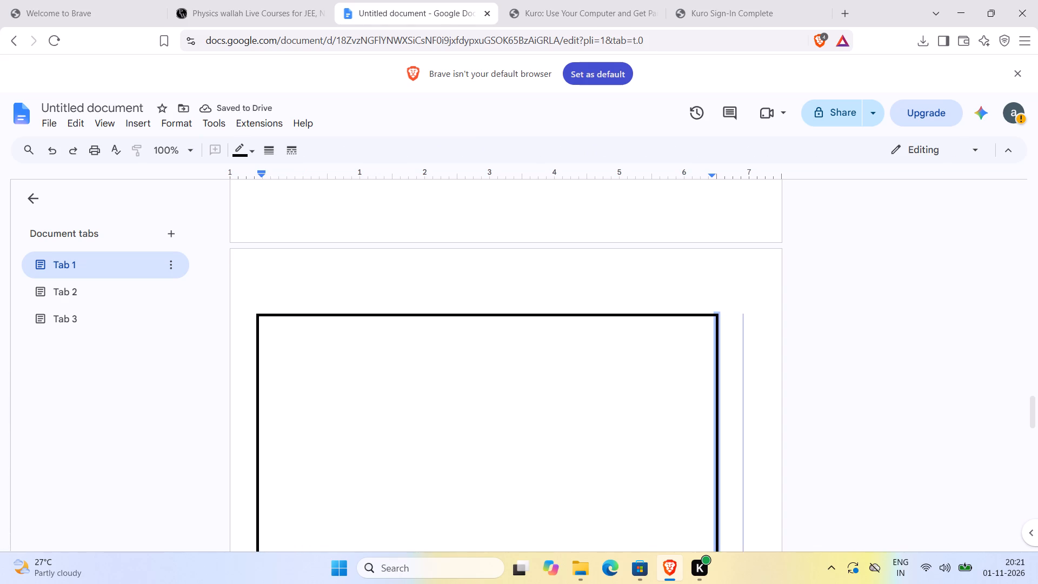
pyautogui.moveTo(743, 399); pyautogui.dragTo(743, 399)
# Set the bottom border of the Tab 1 page frame to 3 pt thick.
pyautogui.scroll(-9, 598, 433)
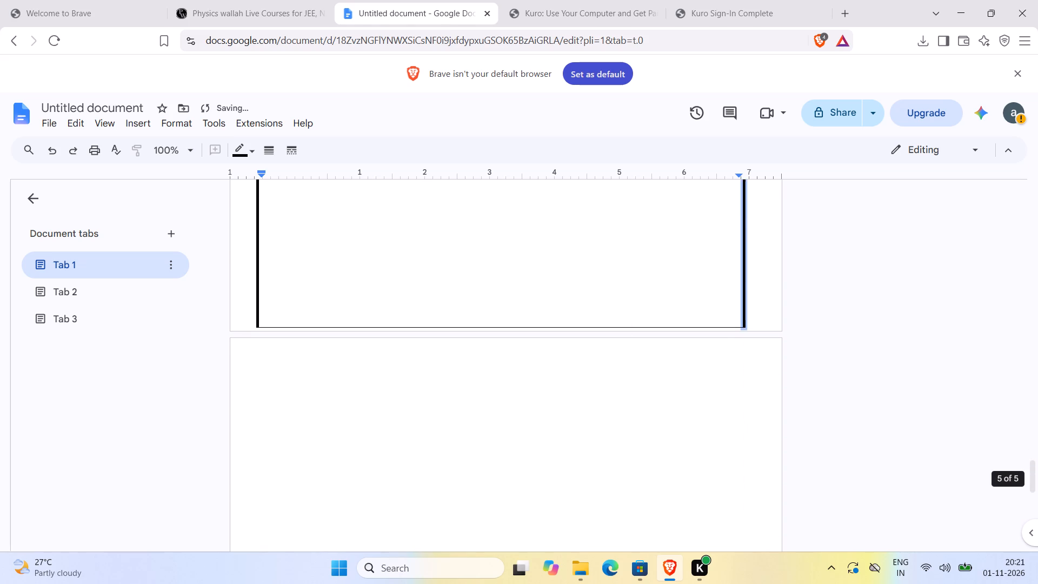
pyautogui.click(626, 328)
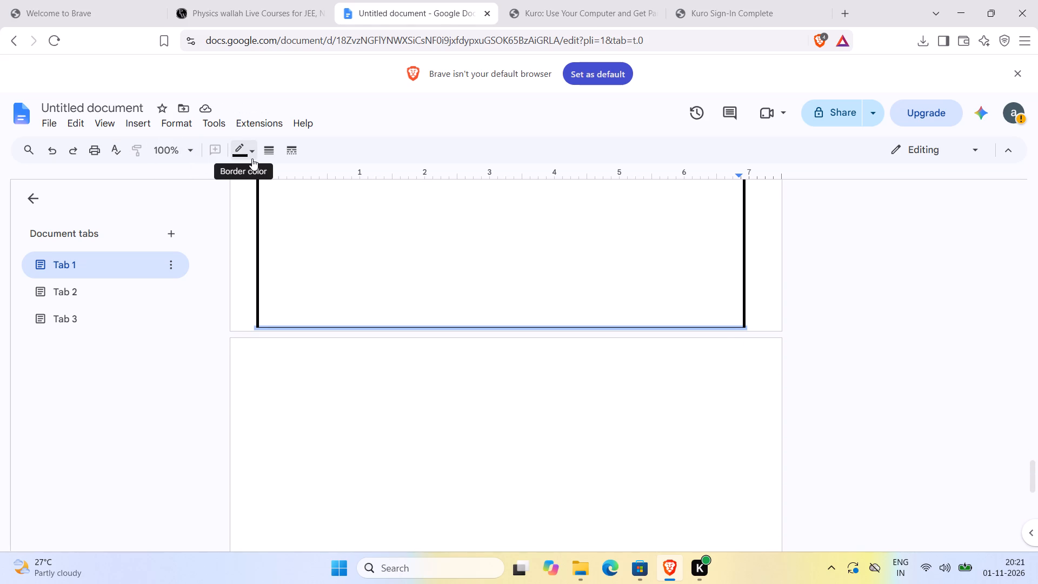
pyautogui.click(270, 153)
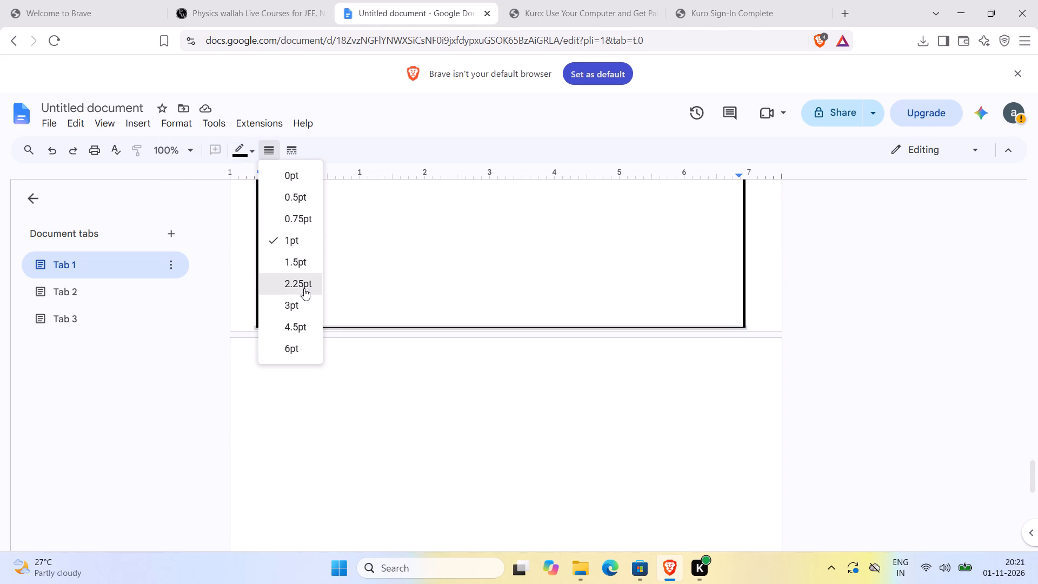
pyautogui.click(300, 309)
# Set the font size to 19 for the text at the top of the empty page frame.
pyautogui.scroll(4, 423, 279)
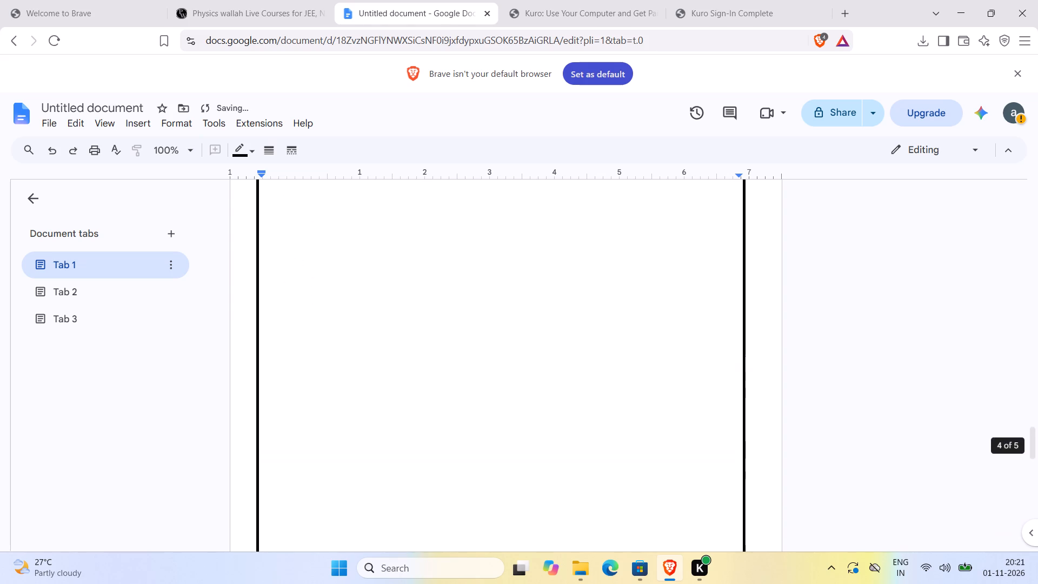
pyautogui.scroll(6, 423, 279)
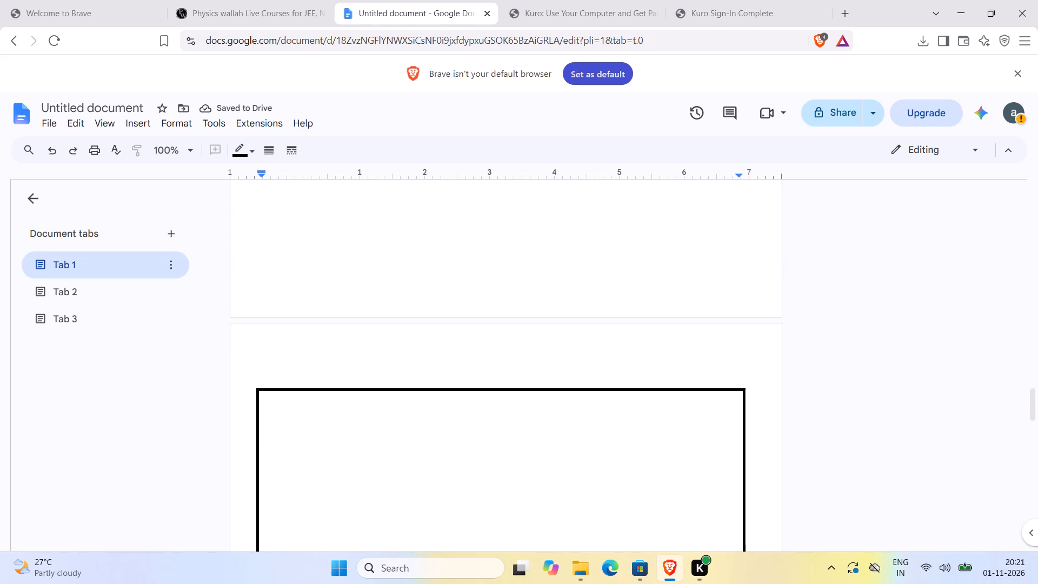
pyautogui.click(448, 457)
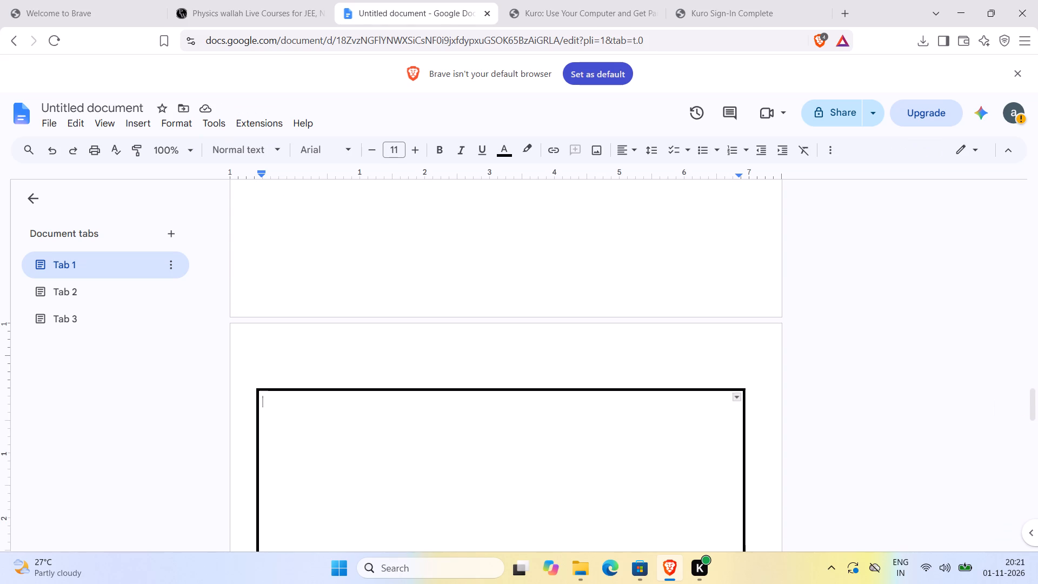
pyautogui.doubleClick(417, 147)
pyautogui.click(417, 147)
pyautogui.click(417, 147)
pyautogui.click(417, 147)
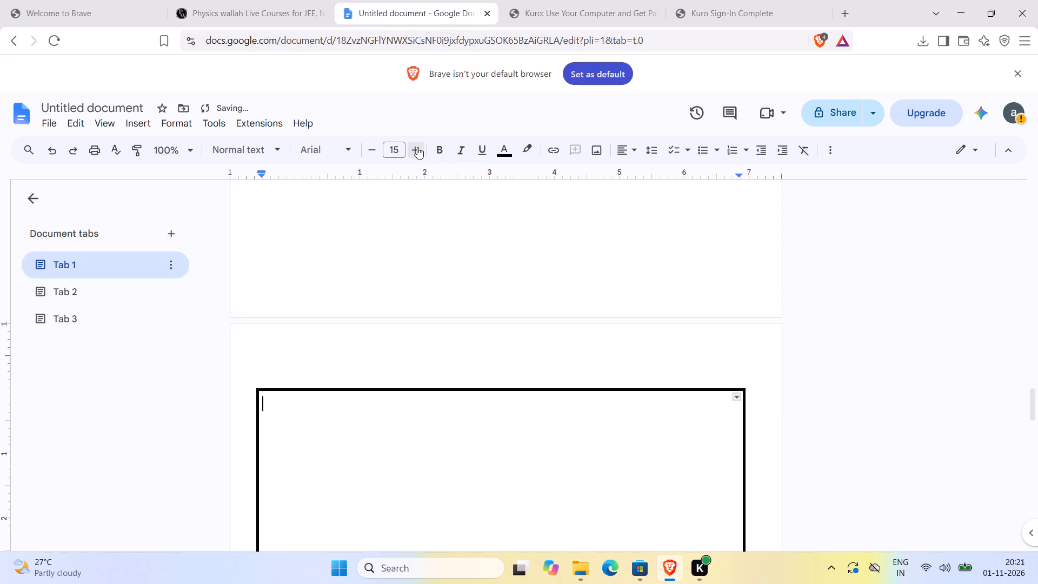
pyautogui.click(417, 147)
pyautogui.click(417, 147)
pyautogui.click(417, 147)
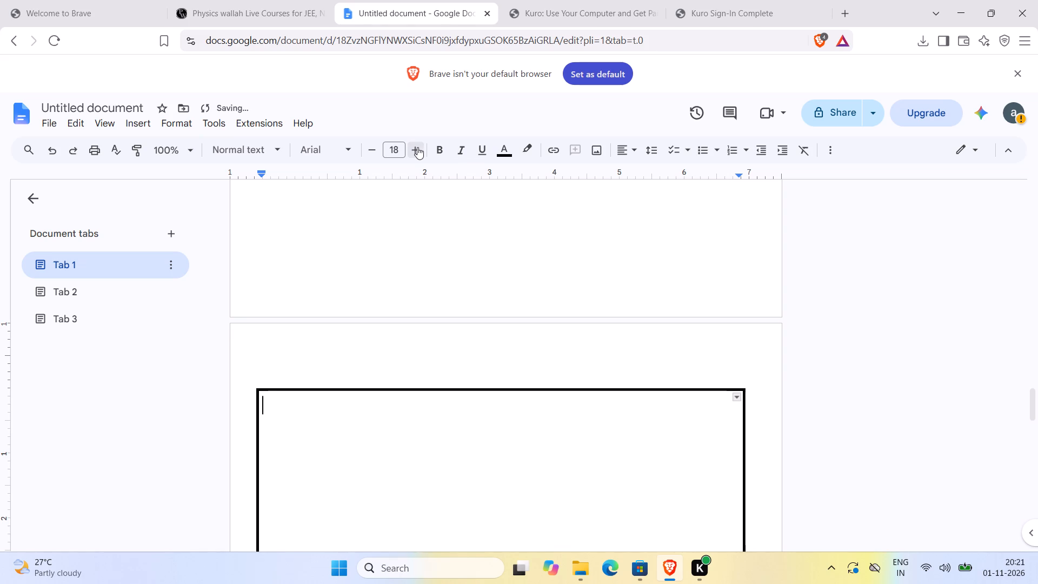
# Leave the frame's first line blank and indent the second line with spaces to about the 1.3-inch ruler mark.
pyautogui.press('space')
pyautogui.press('space')
pyautogui.press('space')
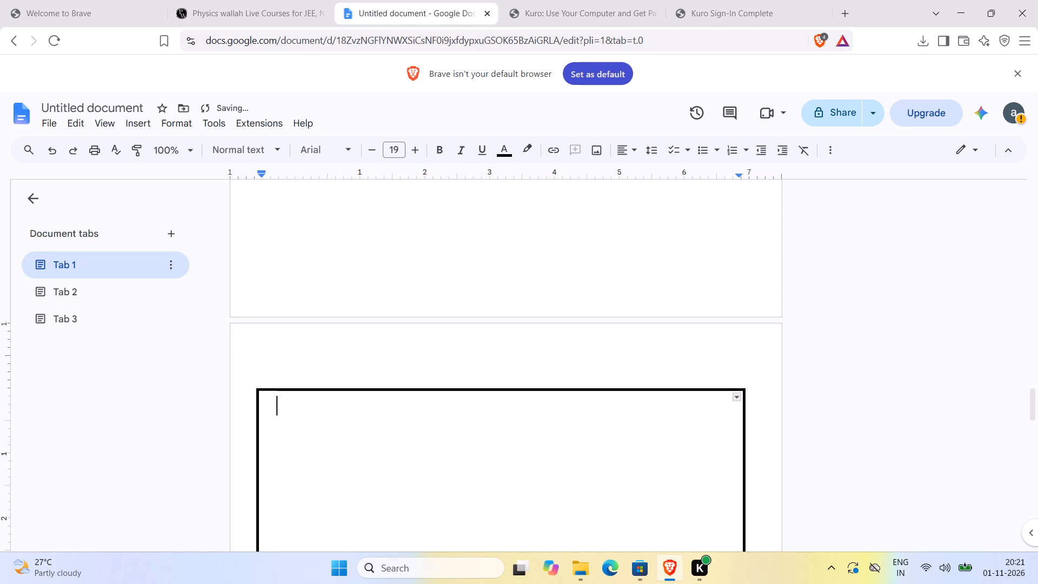
pyautogui.press('space')
pyautogui.press('space')
pyautogui.press('space')
pyautogui.press('space')
pyautogui.press('space')
pyautogui.press('space')
pyautogui.press('space')
pyautogui.press('Return')
pyautogui.press('space')
pyautogui.press('space')
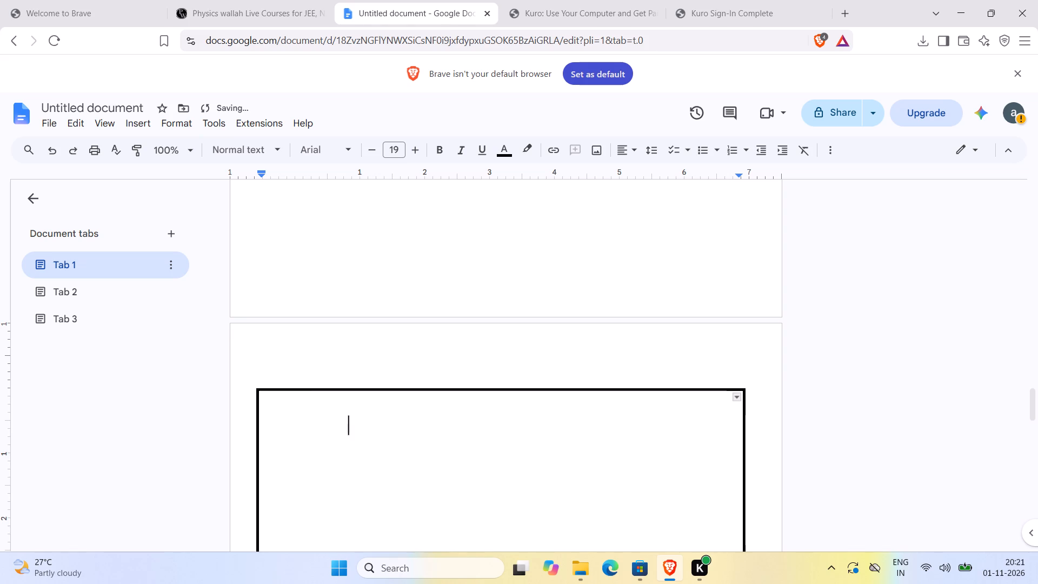
pyautogui.press('space')
pyautogui.press('space')
pyautogui.press('space')
pyautogui.press('space')
# Enter the title "PROJECT ON ECONOMICS" in bold Times New Roman on the indented second line of the frame.
pyautogui.press('p')
pyautogui.press('BackSpace')
pyautogui.click(345, 144)
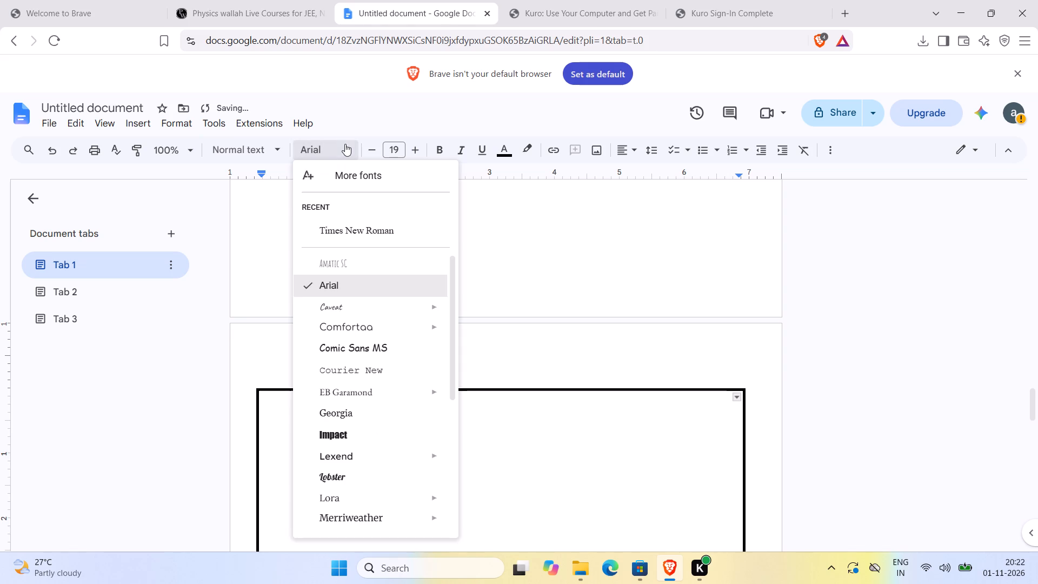
pyautogui.scroll(-5, 350, 461)
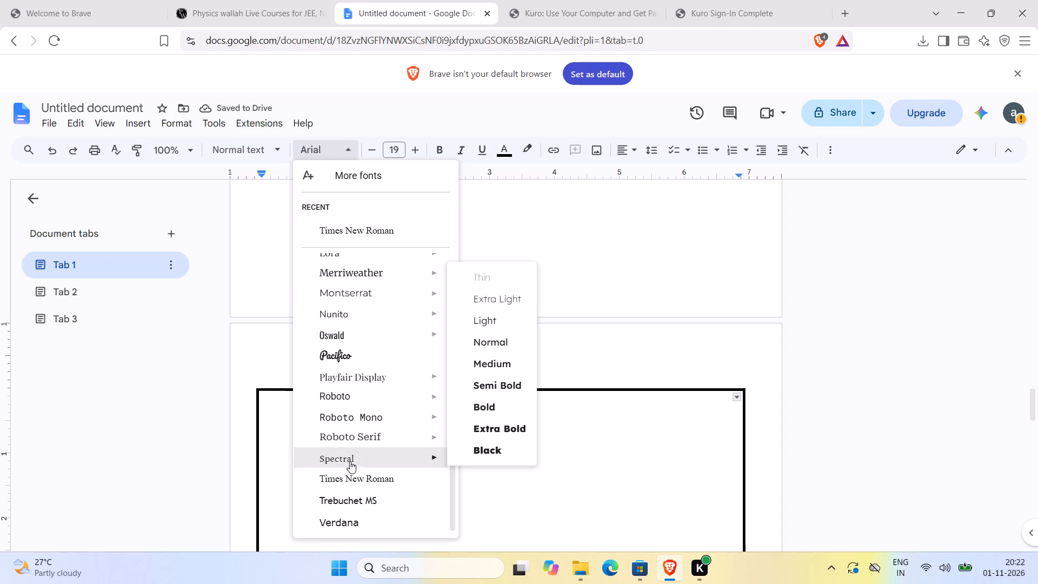
pyautogui.click(359, 479)
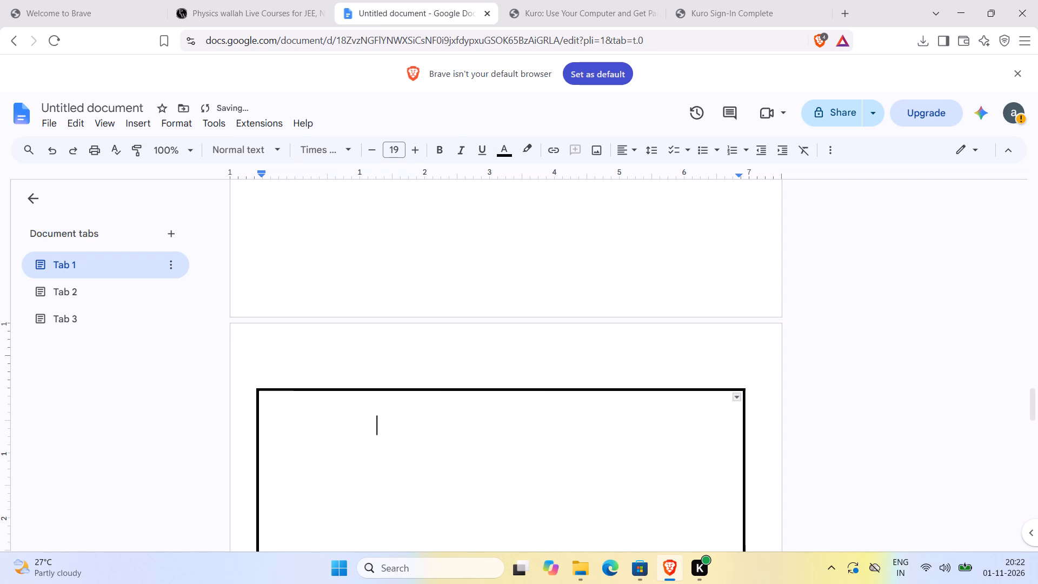
pyautogui.write('PRO')
pyautogui.press('BackSpace')
pyautogui.press('BackSpace')
pyautogui.press('BackSpace')
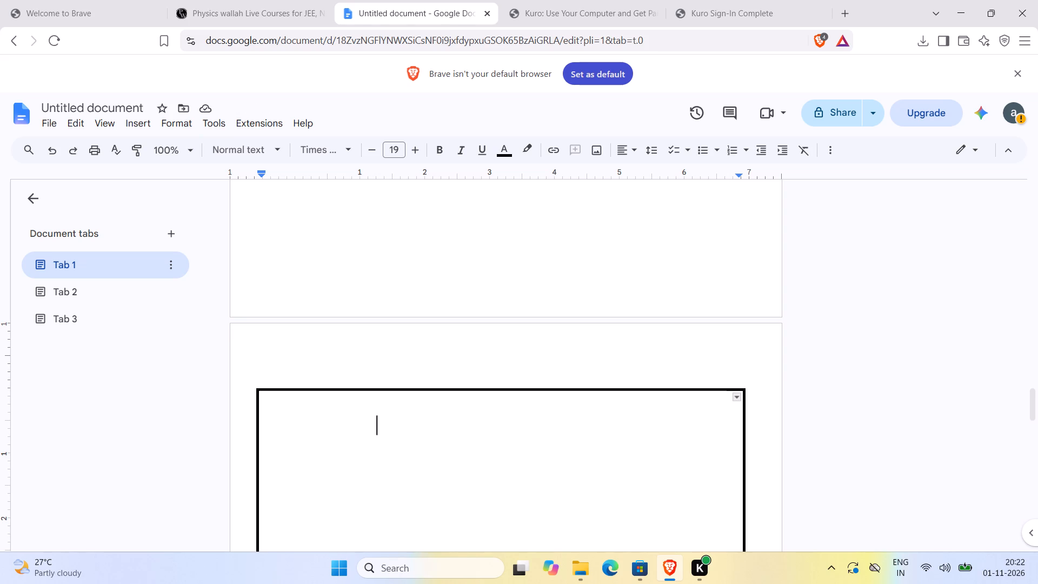
pyautogui.click(436, 155)
pyautogui.write('PE')
pyautogui.press('BackSpace')
pyautogui.press('BackSpace')
pyautogui.write('PROJECT ON ECONOMICS')
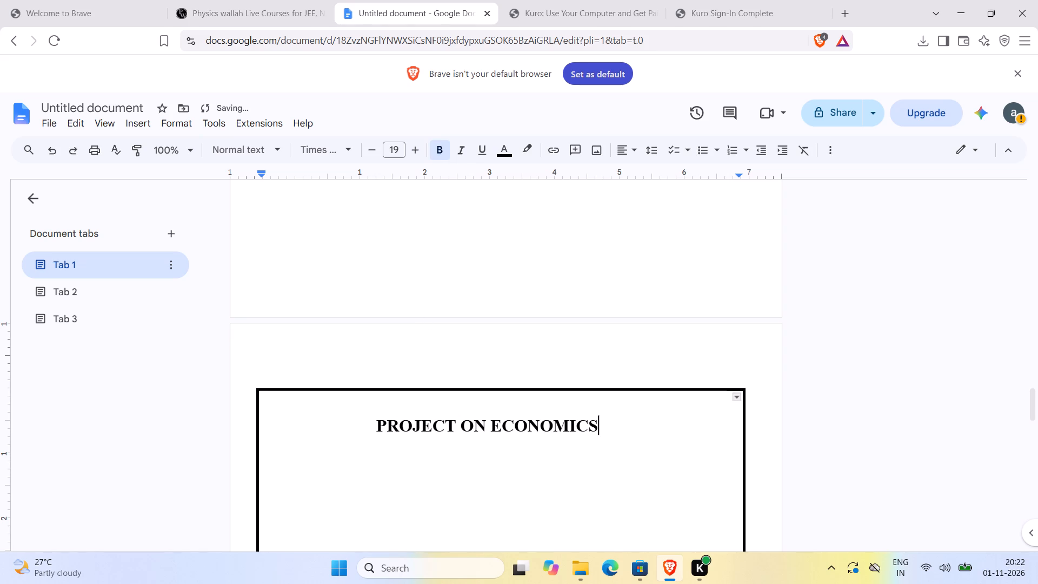
# Shift the title "PROJECT ON ECONOMICS" rightward by two spaces.
pyautogui.click(375, 421)
pyautogui.press('space')
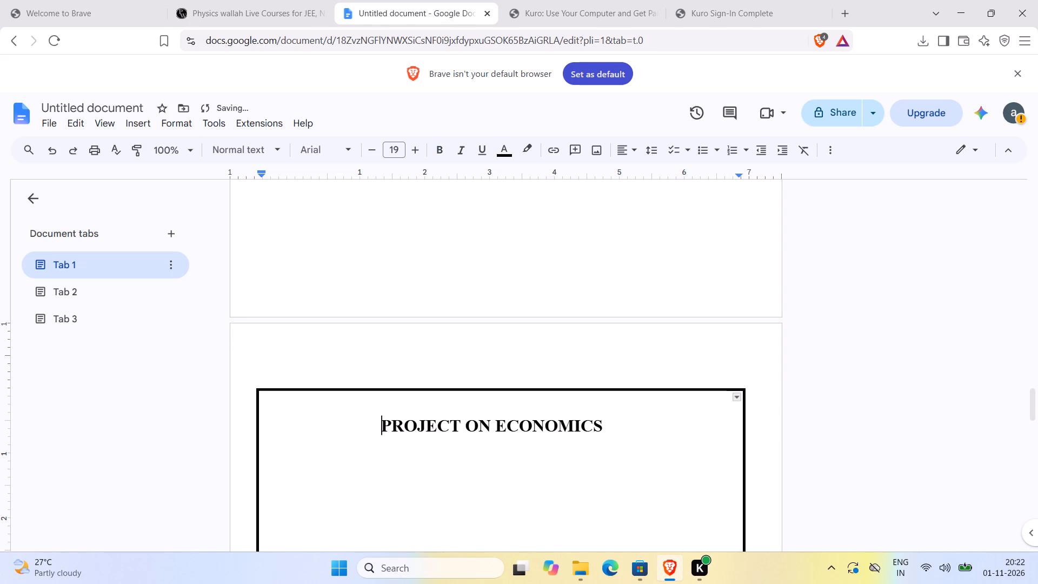
pyautogui.press('space')
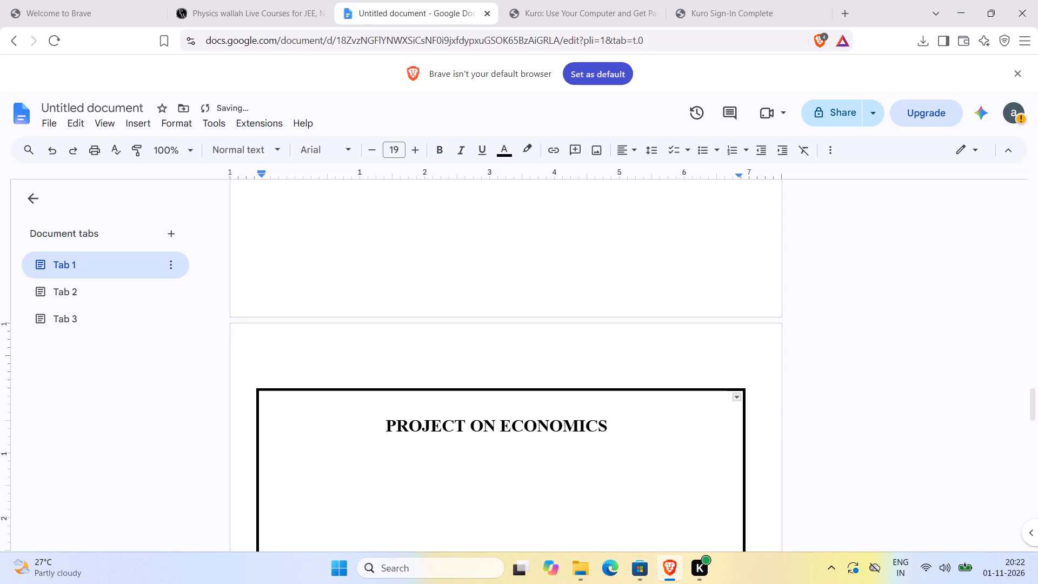
# Leave a blank line below the title and indent the following line with spaces to about the 0.8-inch ruler mark.
pyautogui.click(610, 421)
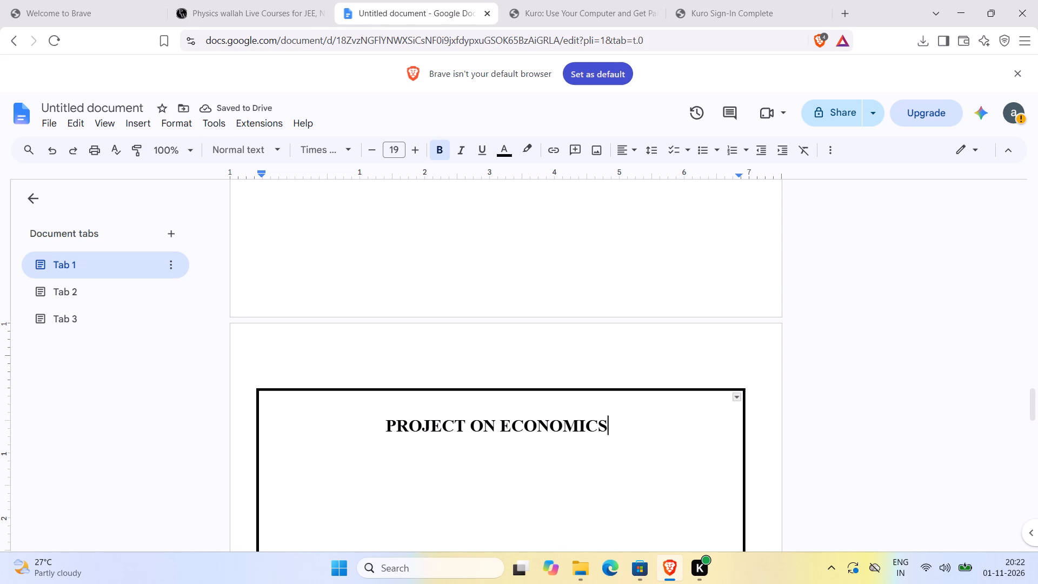
pyautogui.press('Return')
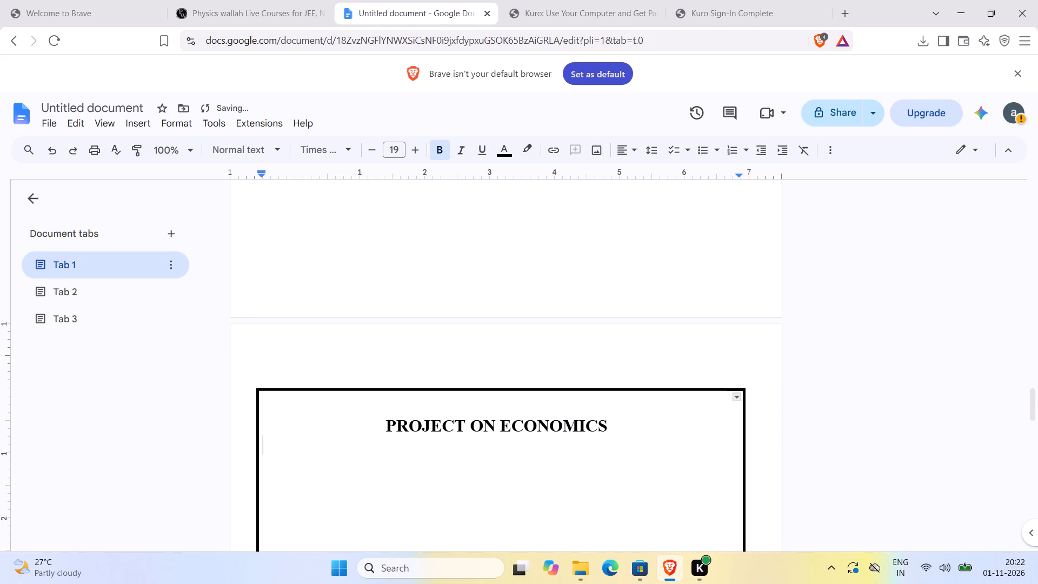
pyautogui.press('space')
pyautogui.press('space')
pyautogui.press('space')
pyautogui.press('Return')
pyautogui.press('BackSpace')
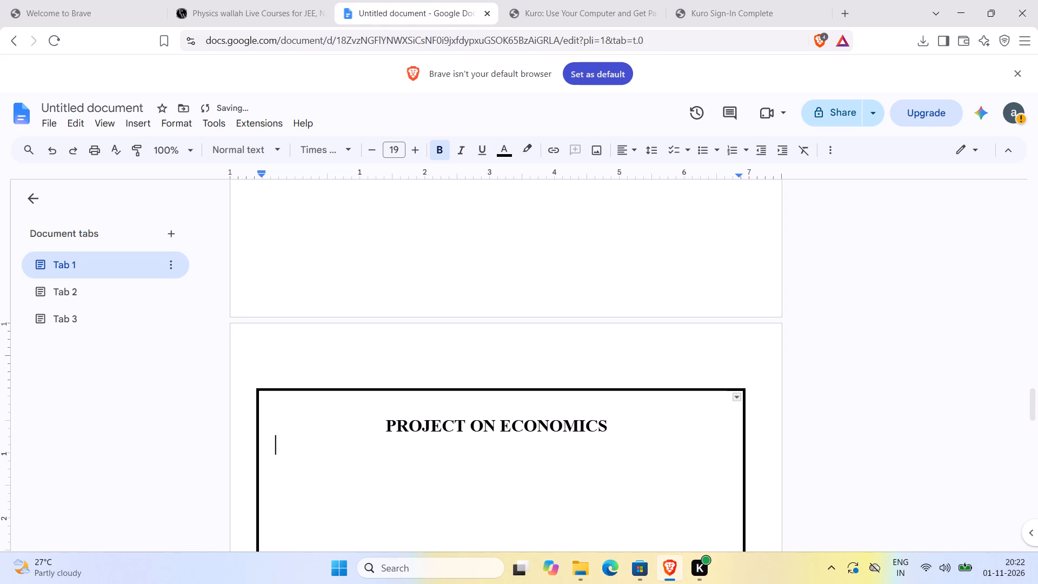
pyautogui.press('Return')
pyautogui.press('space')
pyautogui.press('space')
pyautogui.press('space')
pyautogui.press('space')
pyautogui.press('space')
pyautogui.press('space')
pyautogui.press('space')
pyautogui.press('space')
pyautogui.press('space')
pyautogui.press('space')
pyautogui.press('space')
pyautogui.press('space')
pyautogui.press('space')
pyautogui.press('space')
pyautogui.press('space')
pyautogui.press('space')
pyautogui.press('space')
pyautogui.press('space')
pyautogui.press('space')
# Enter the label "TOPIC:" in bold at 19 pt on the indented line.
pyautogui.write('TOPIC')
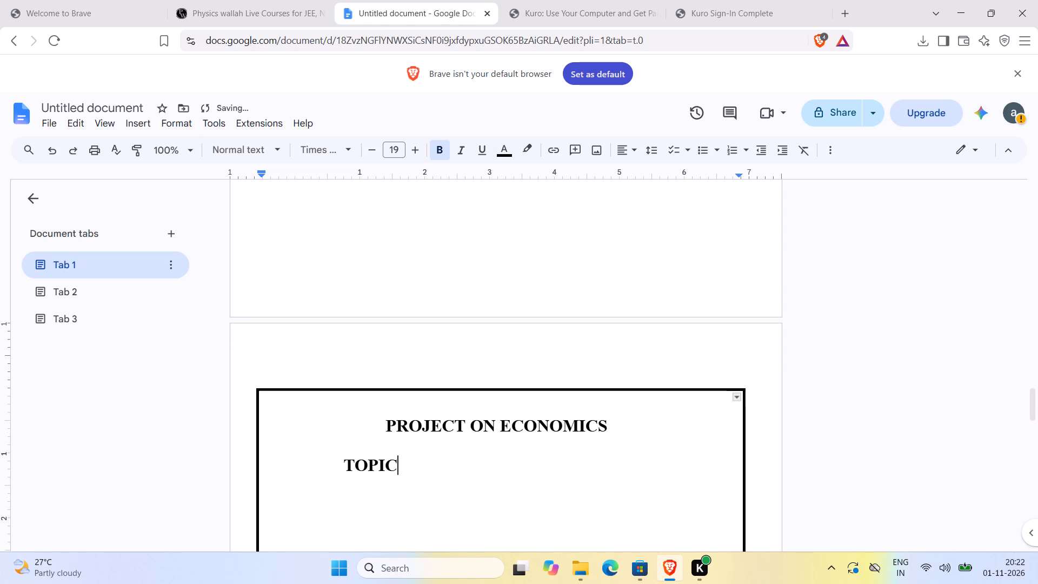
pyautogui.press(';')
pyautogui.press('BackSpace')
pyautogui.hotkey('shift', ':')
# Remove two spaces from the indent in front of "TOPIC:".
pyautogui.click(341, 462)
pyautogui.press('BackSpace')
pyautogui.press('BackSpace')
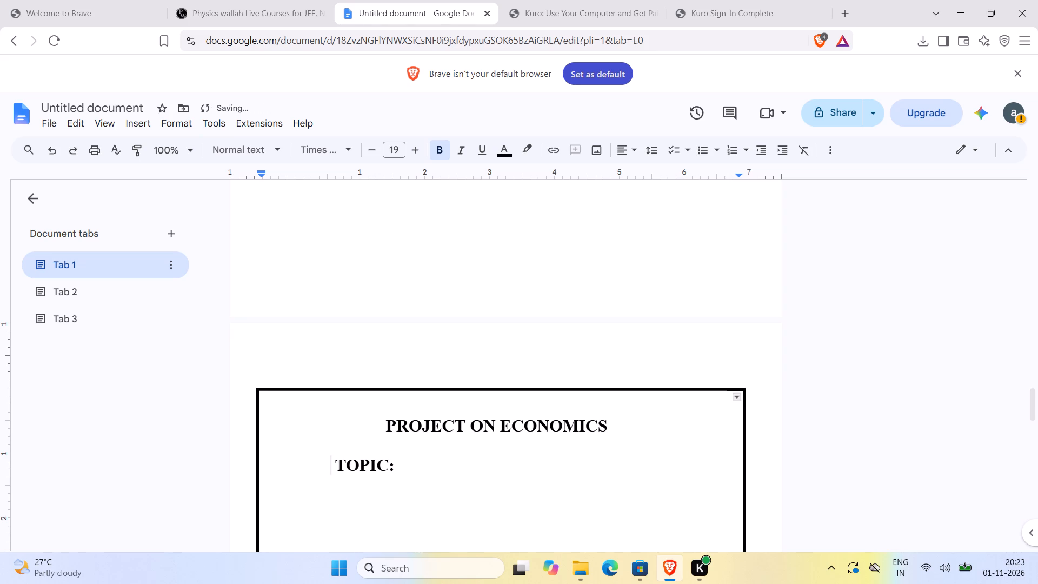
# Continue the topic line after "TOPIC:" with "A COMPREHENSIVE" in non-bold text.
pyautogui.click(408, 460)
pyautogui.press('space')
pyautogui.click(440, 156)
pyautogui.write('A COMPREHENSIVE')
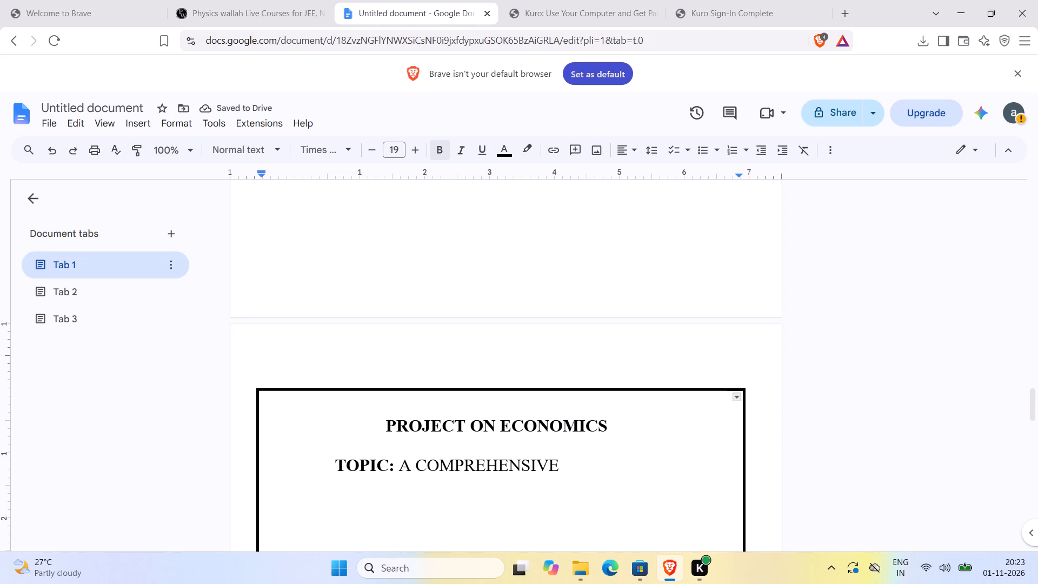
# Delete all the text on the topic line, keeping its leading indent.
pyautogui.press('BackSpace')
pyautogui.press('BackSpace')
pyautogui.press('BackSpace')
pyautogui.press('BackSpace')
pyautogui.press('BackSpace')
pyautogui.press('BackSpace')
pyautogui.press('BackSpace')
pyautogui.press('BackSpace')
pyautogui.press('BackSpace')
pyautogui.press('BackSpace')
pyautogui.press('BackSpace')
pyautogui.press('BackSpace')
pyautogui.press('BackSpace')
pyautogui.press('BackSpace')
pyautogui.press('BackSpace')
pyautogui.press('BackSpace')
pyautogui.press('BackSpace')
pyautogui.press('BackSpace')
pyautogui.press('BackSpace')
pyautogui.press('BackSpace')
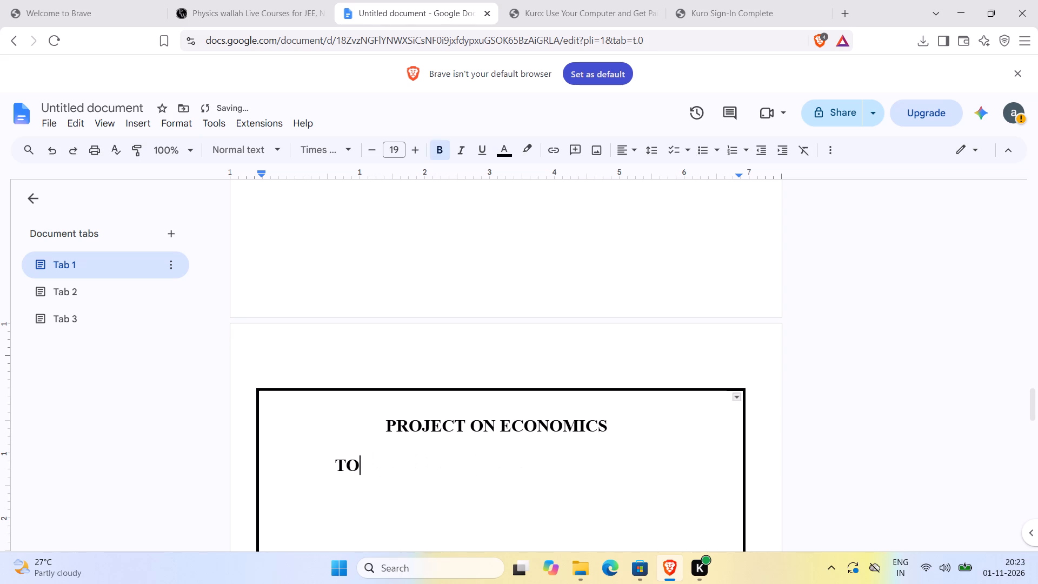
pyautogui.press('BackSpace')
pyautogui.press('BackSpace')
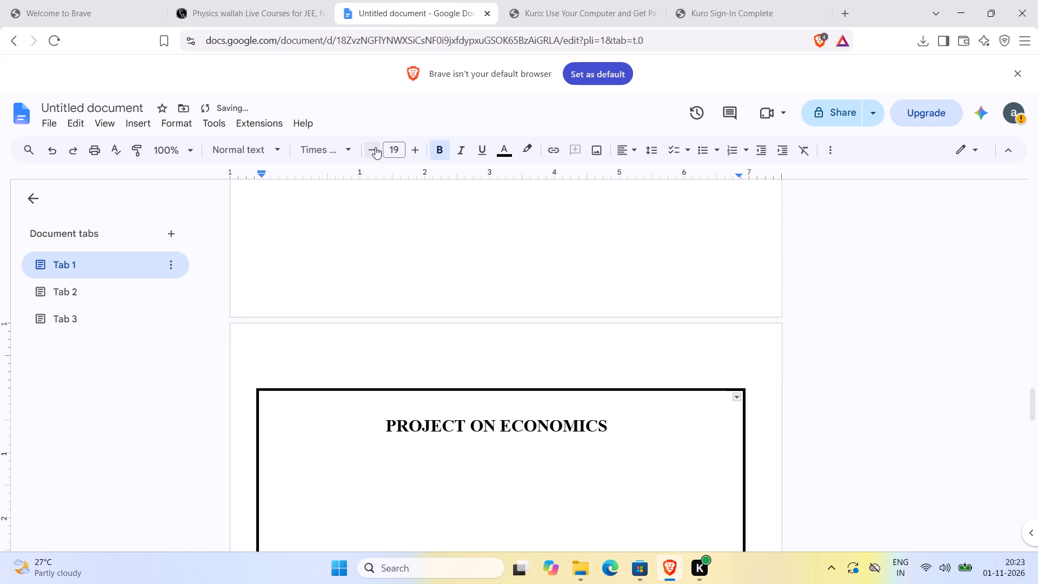
# Enter the label "TOPIC:" in bold at font size 16 on the indented line below the title.
pyautogui.click(375, 149)
pyautogui.click(375, 149)
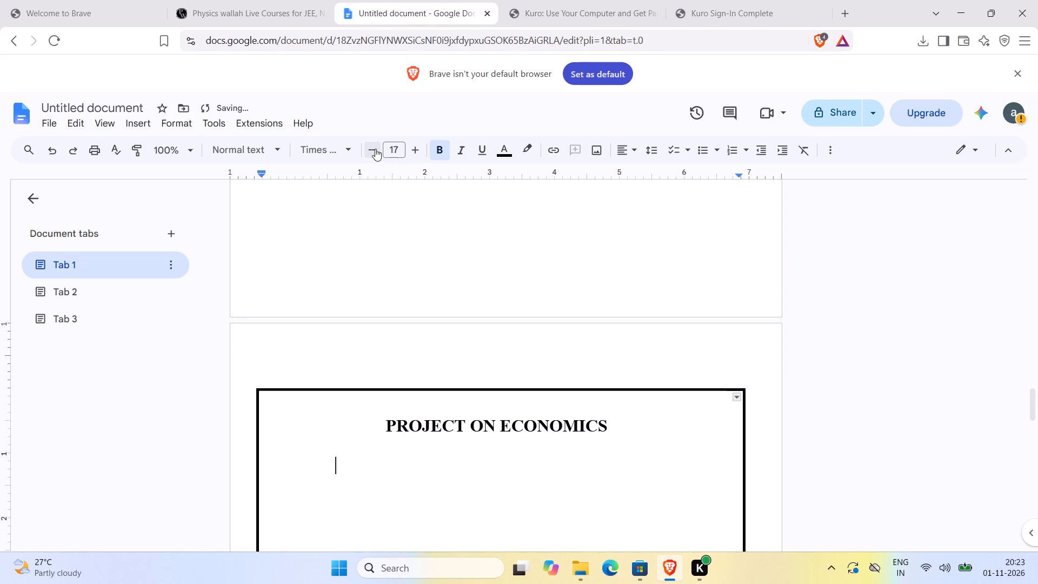
pyautogui.click(374, 150)
pyautogui.write('TOPIC')
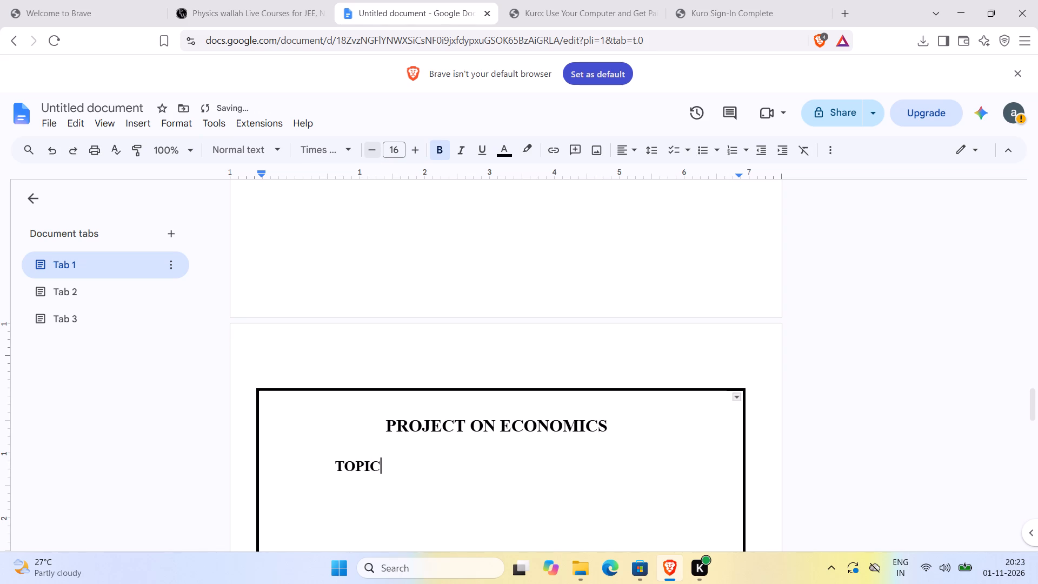
pyautogui.press(';')
pyautogui.press('BackSpace')
pyautogui.hotkey('shift', ':')
pyautogui.press('space')
# Add "A COMPREHENSIVE STUDY ON" in non-bold text after the "TOPIC:" label.
pyautogui.write('A')
pyautogui.press('BackSpace')
pyautogui.click(442, 156)
pyautogui.write('A XC')
pyautogui.press('BackSpace')
pyautogui.press('BackSpace')
pyautogui.write('COMPREHENSIVE STUDY')
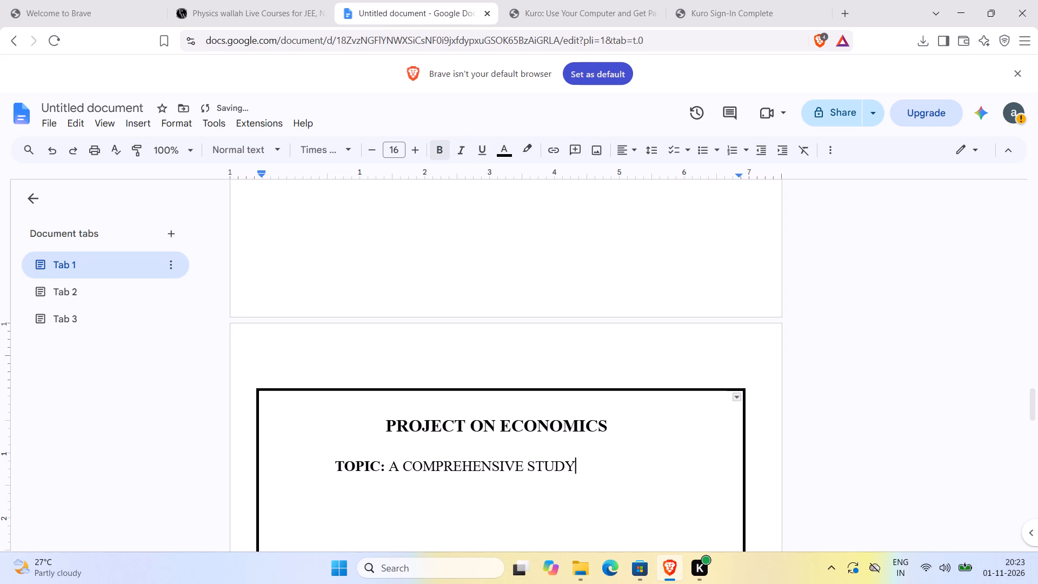
pyautogui.press('space')
pyautogui.write('ON')
pyautogui.press('space')
# End the topic line with an opening quotation mark and the word "WASTE" in bold.
pyautogui.click(441, 150)
pyautogui.hotkey('shift', '"')
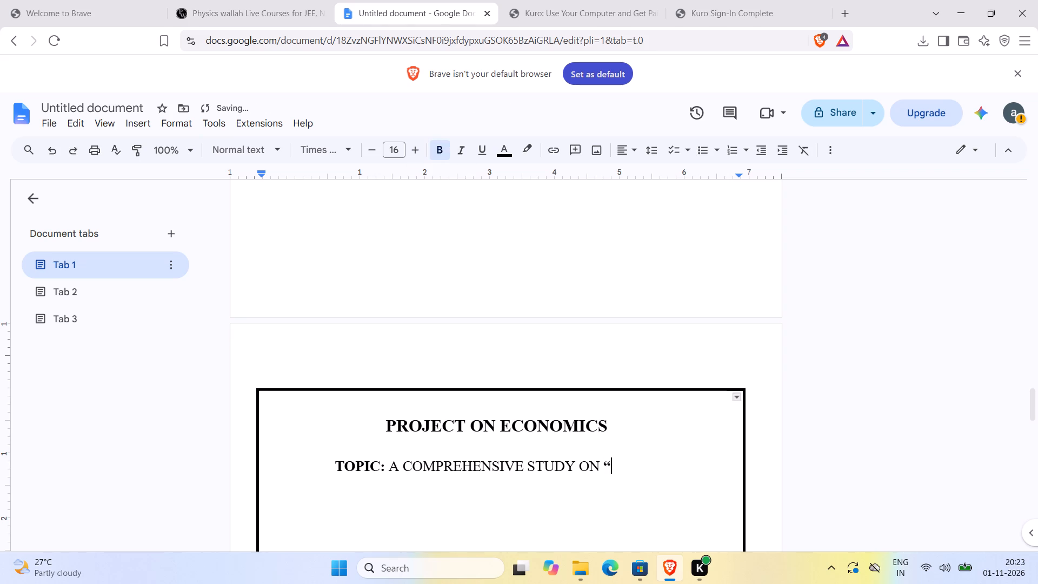
pyautogui.write('WASTE MANAGEMNER')
pyautogui.press('BackSpace')
pyautogui.press('BackSpace')
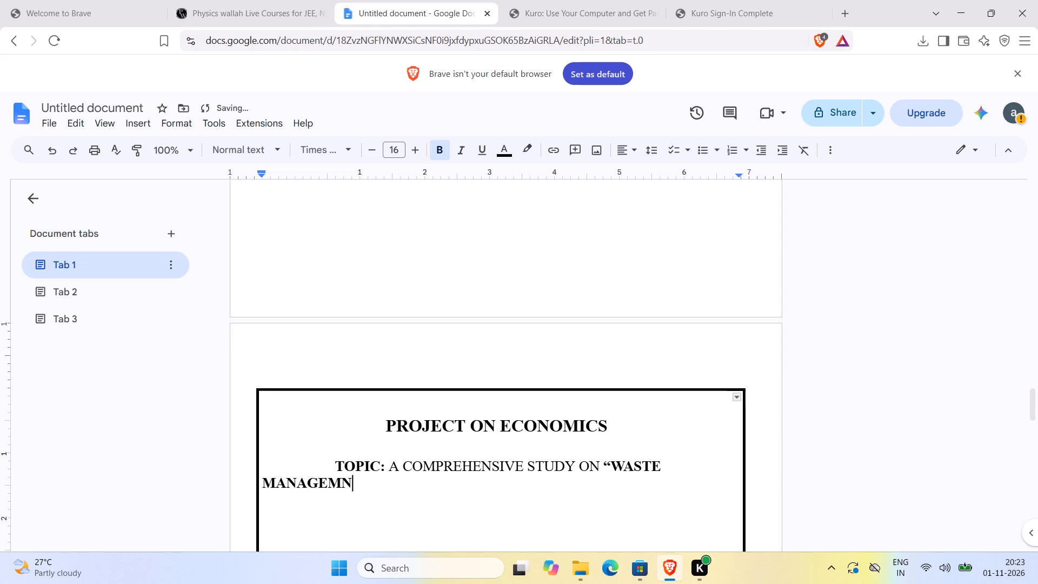
pyautogui.press('BackSpace')
pyautogui.press('BackSpace')
pyautogui.press('BackSpace')
pyautogui.press('BackSpace')
pyautogui.press('BackSpace')
pyautogui.press('BackSpace')
pyautogui.press('BackSpace')
pyautogui.press('BackSpace')
# On a new line indented nine spaces, enter "MANAGEMENT IN THE INDIAN ECONOMY" in bold with a closing quotation mark.
pyautogui.press('Return')
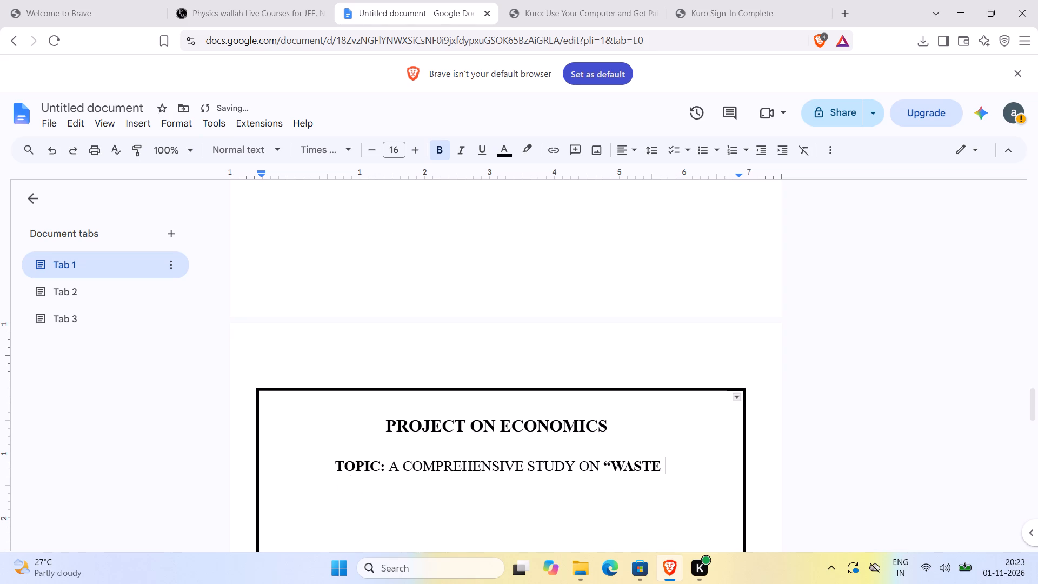
pyautogui.press('space')
pyautogui.press('space')
pyautogui.press('space')
pyautogui.press('space')
pyautogui.press('space')
pyautogui.press('space')
pyautogui.press('space')
pyautogui.press('space')
pyautogui.press('space')
pyautogui.write('MANAGEMENT IN THE INDIAN ECO')
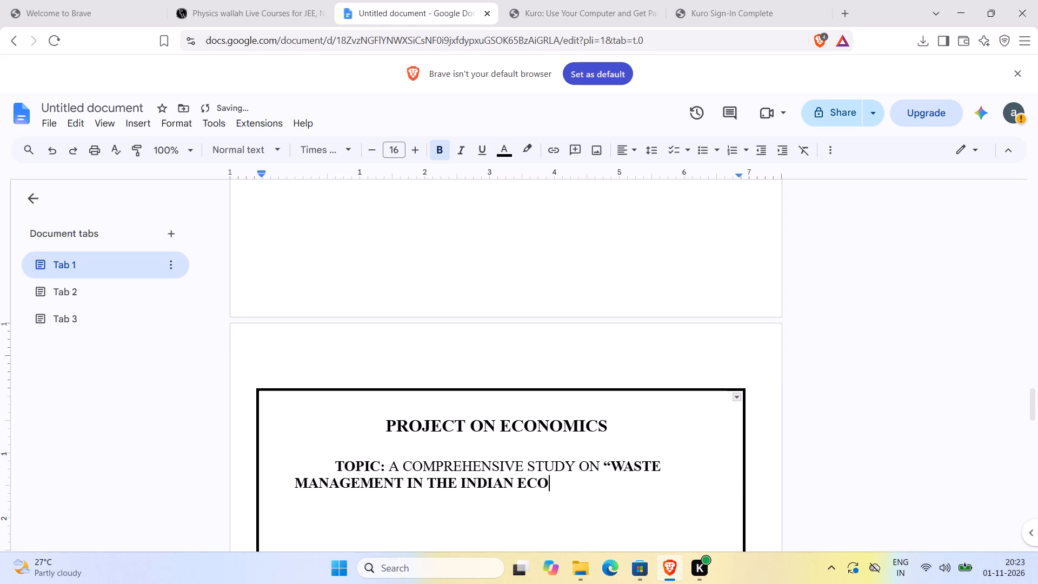
pyautogui.write('NOMY"')
# Indent the line "MANAGEMENT IN THE INDIAN ECONOMY" by five more spaces.
pyautogui.click(291, 486)
pyautogui.press('space')
pyautogui.press('space')
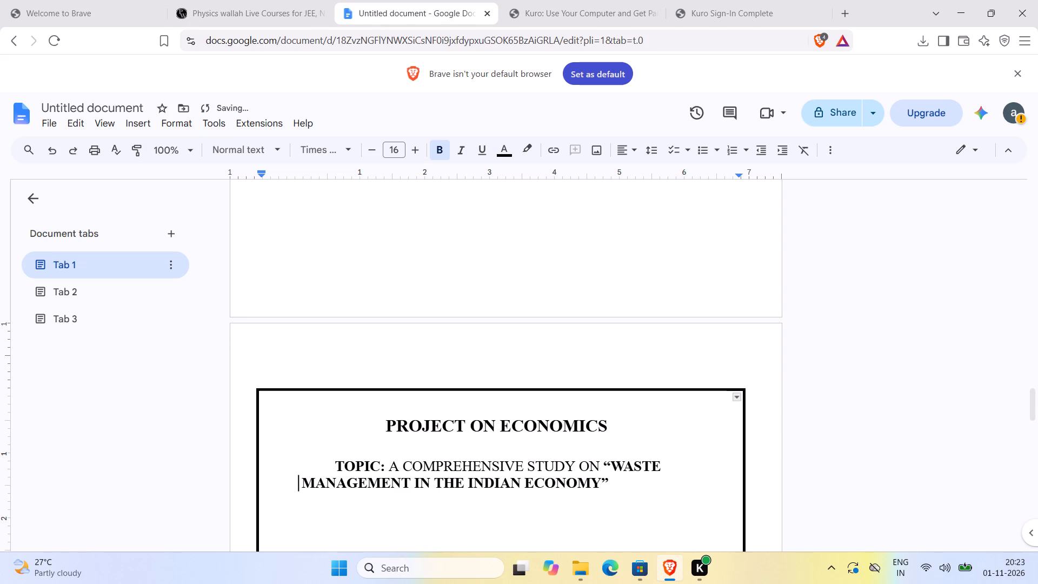
pyautogui.press('space')
pyautogui.press('space')
pyautogui.press('space')
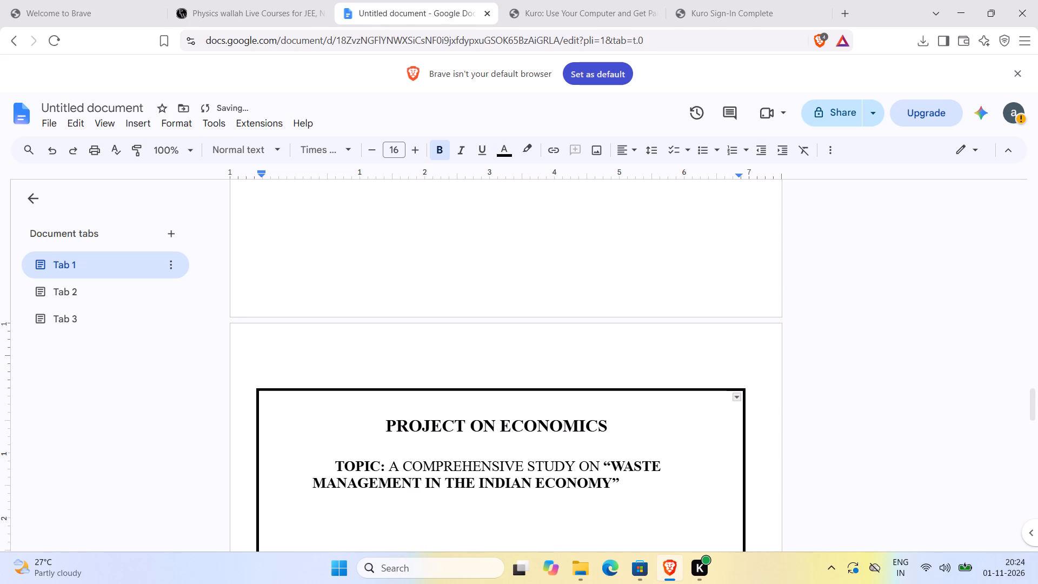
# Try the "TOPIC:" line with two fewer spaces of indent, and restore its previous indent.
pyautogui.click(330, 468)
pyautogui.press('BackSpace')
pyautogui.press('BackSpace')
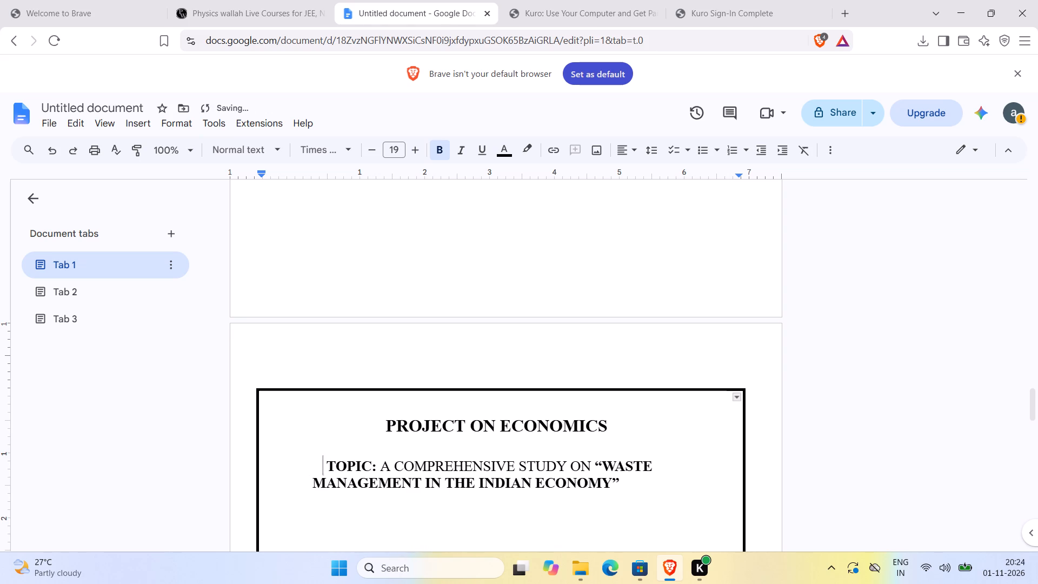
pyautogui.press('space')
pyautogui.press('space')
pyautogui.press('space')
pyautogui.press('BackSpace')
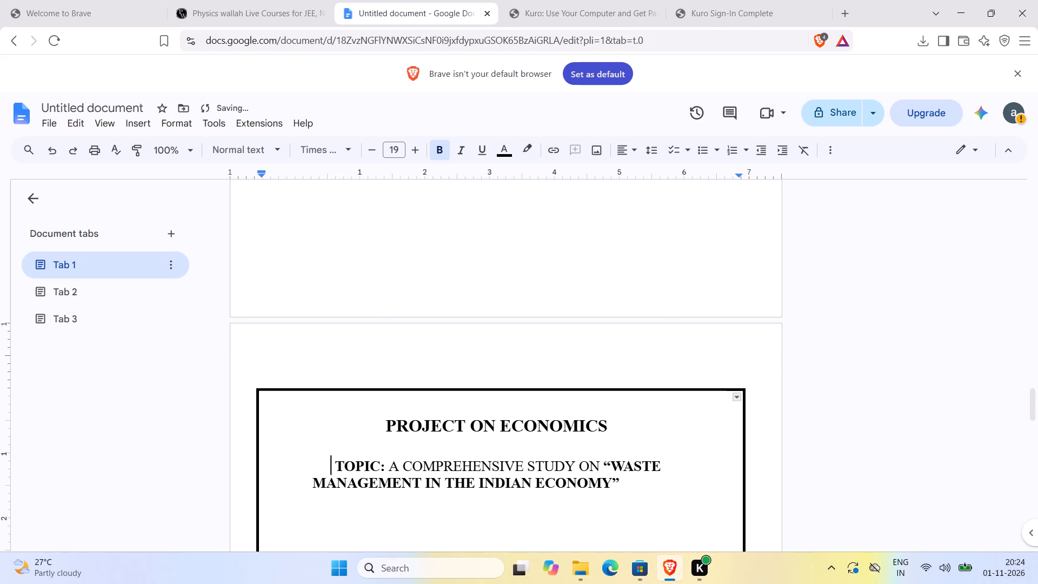
# Indent the line "MANAGEMENT IN THE INDIAN ECONOMY" by nine more spaces.
pyautogui.click(310, 489)
pyautogui.press('space')
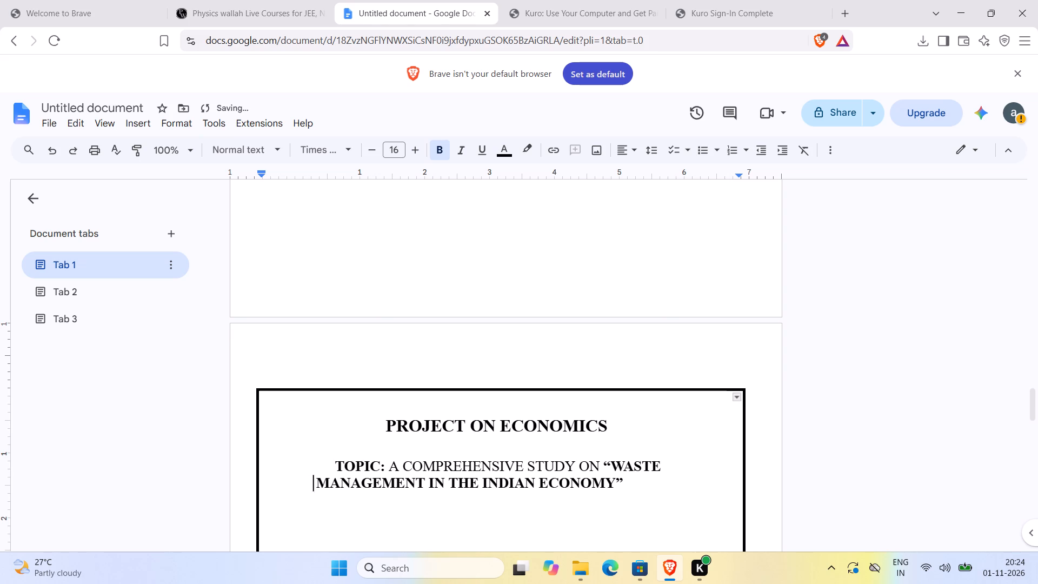
pyautogui.press('space')
pyautogui.press('space')
pyautogui.press('space')
pyautogui.press('space')
pyautogui.press('space')
pyautogui.press('space')
pyautogui.press('space')
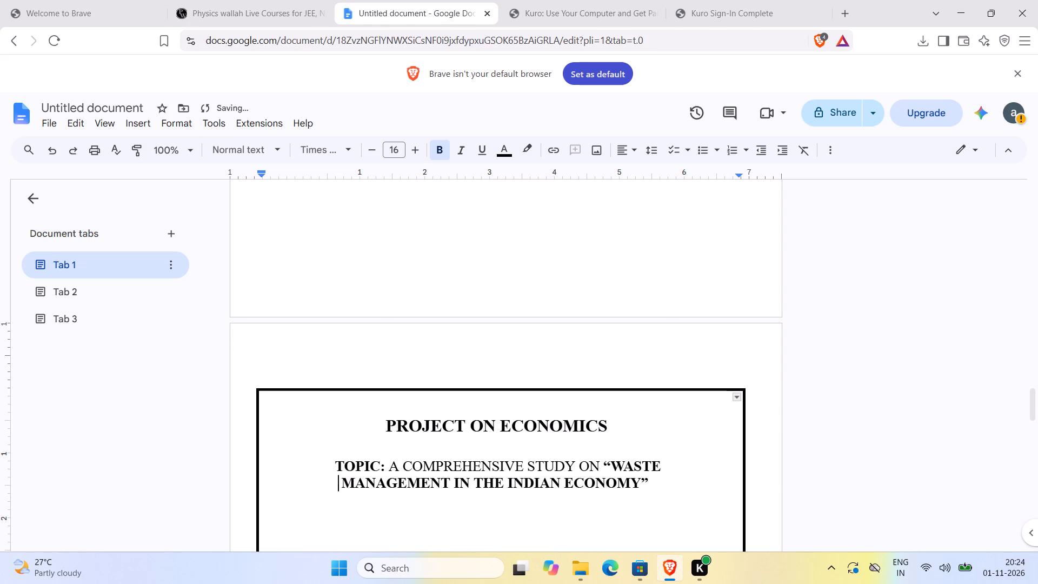
pyautogui.press('space')
# Below the topic, leave a blank line and enter "SUBMITTED FOR THE PARTIAL FULFILLMENT AS PER THE" without bold, indented four spaces.
pyautogui.scroll(-2, 410, 484)
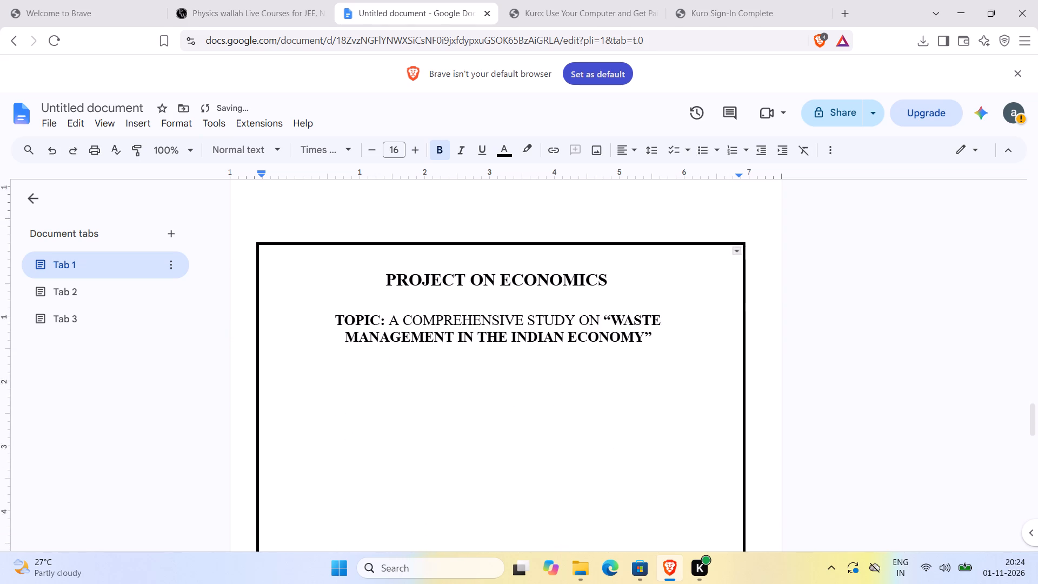
pyautogui.click(663, 322)
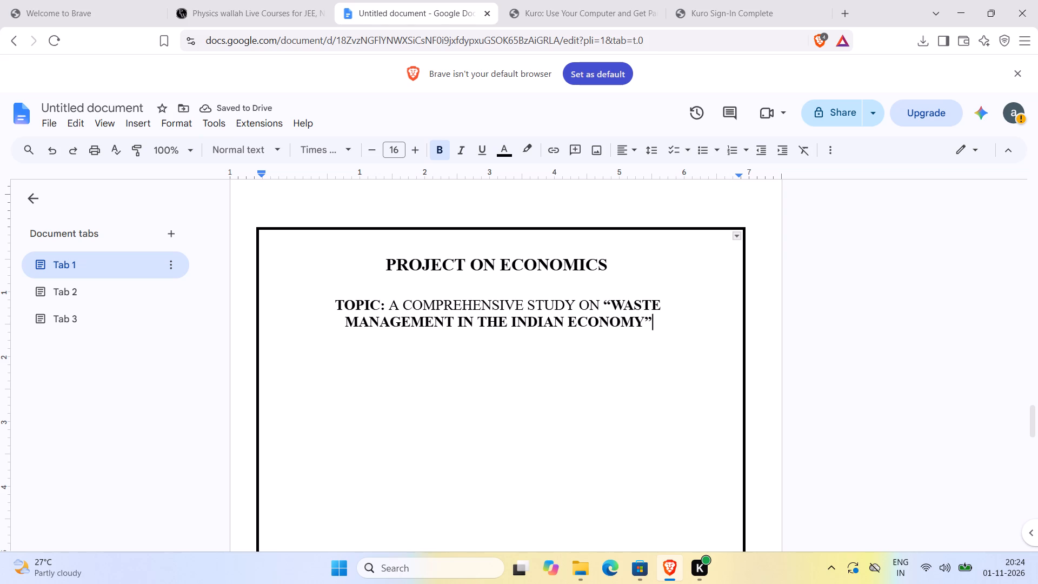
pyautogui.press('Return')
pyautogui.click(440, 149)
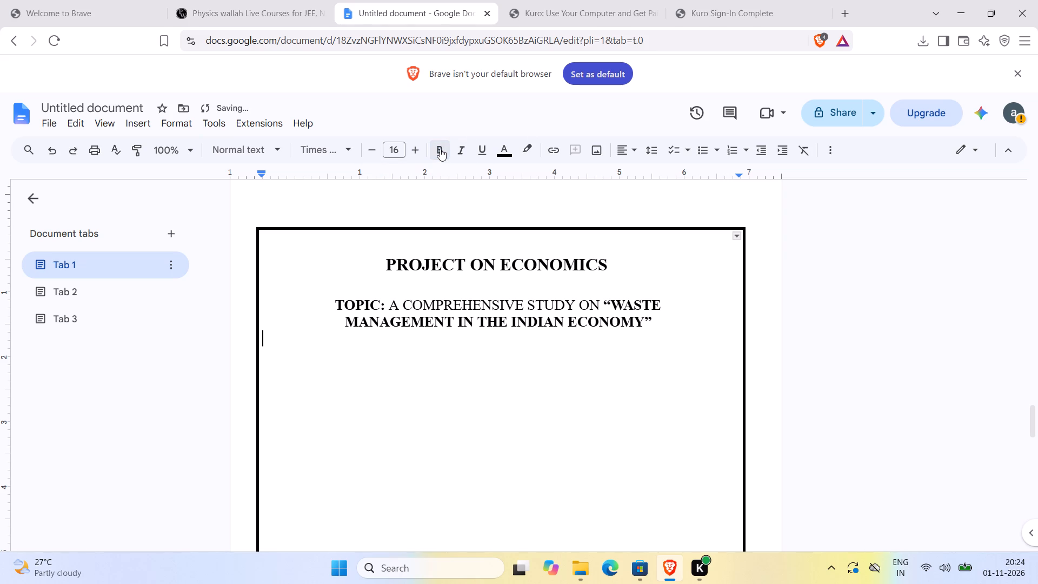
pyautogui.press('space')
pyautogui.press('space')
pyautogui.press('space')
pyautogui.press('Return')
pyautogui.press('space')
pyautogui.press('space')
pyautogui.press('space')
pyautogui.press('space')
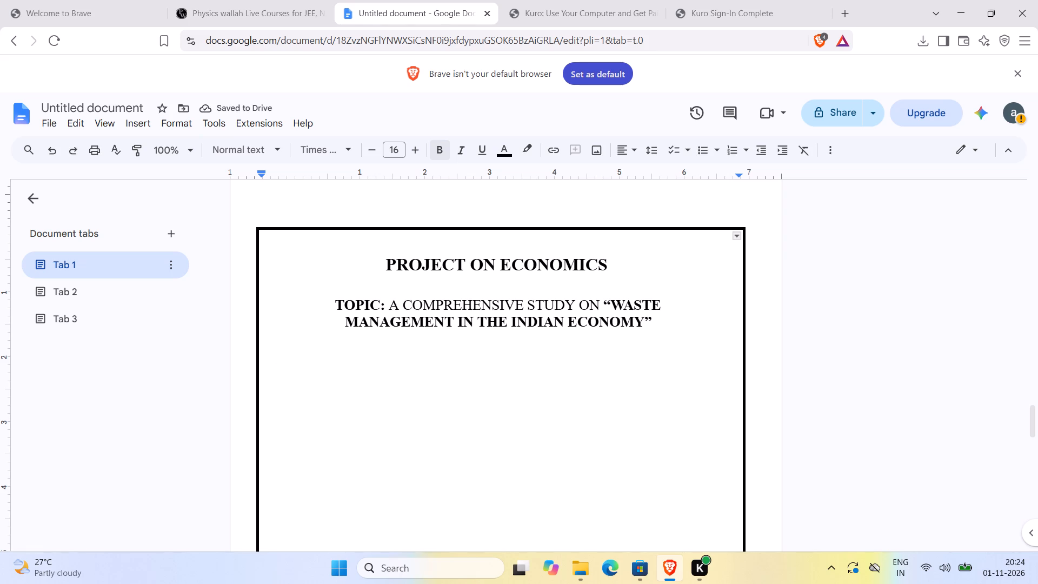
pyautogui.write('SUBMITTED FOR THE PARTIAL FULFILLMENT AS PER THE')
# On a new line indented four spaces, enter "REQUIREMENT OF CBSE CURRICULUM FOR CLASS XII".
pyautogui.press('Return')
pyautogui.press('space')
pyautogui.press('space')
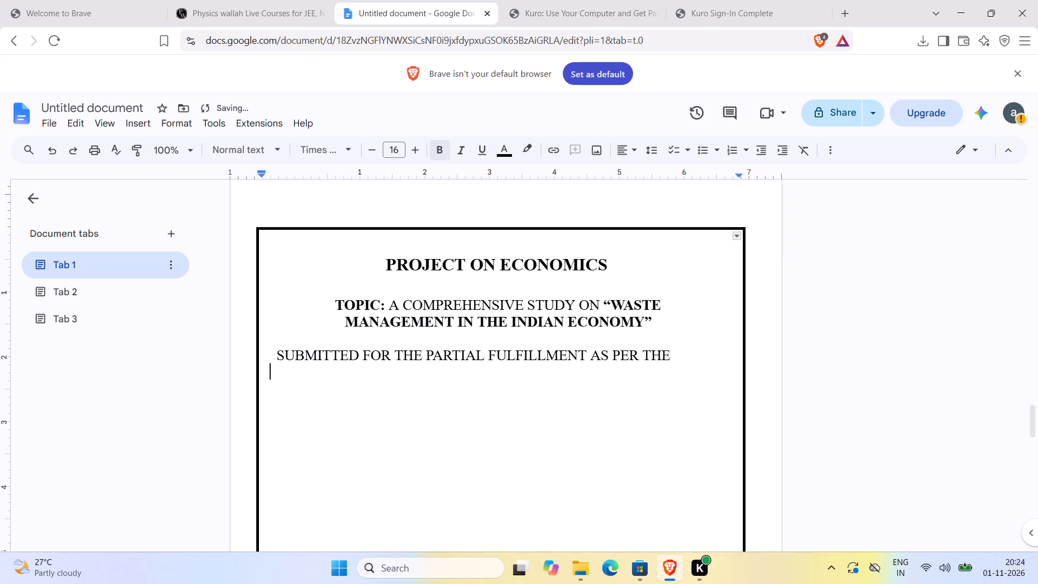
pyautogui.press('space')
pyautogui.press('space')
pyautogui.write('REQUIREMENT')
pyautogui.press('space')
pyautogui.write('OF CBSE CU')
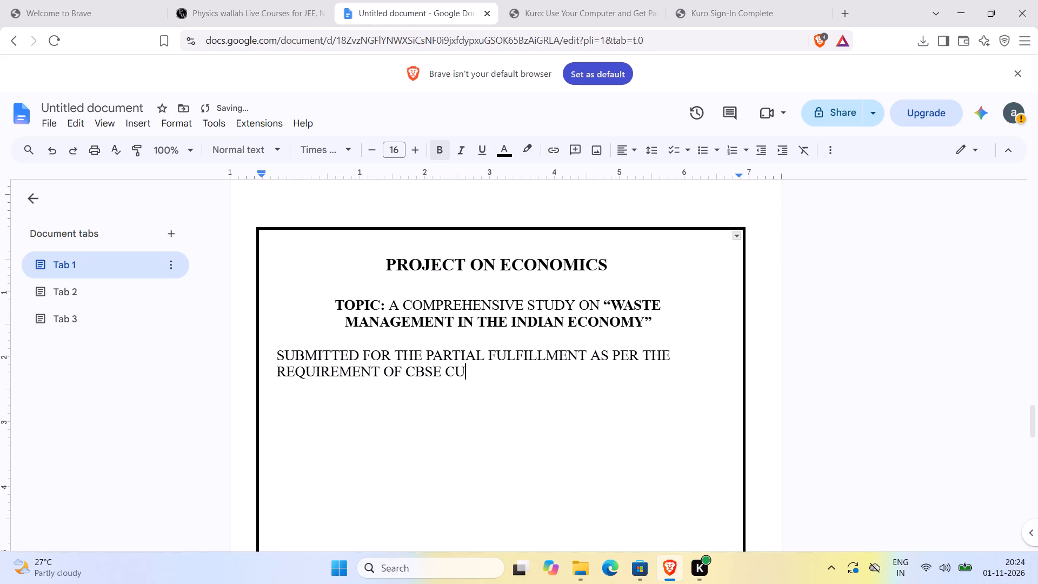
pyautogui.write('RRICULUM FOR CLASS X')
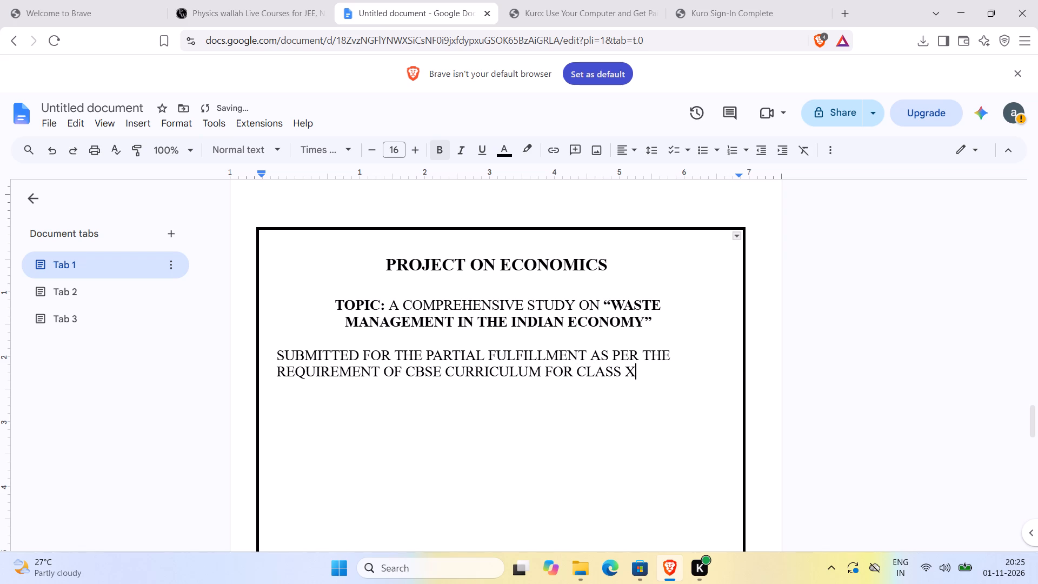
pyautogui.write('II')
# Indent the line starting with "SUBMITTED FOR THE PARTIAL FULFILLMENT" by five more spaces.
pyautogui.click(278, 357)
pyautogui.press('space')
pyautogui.press('space')
pyautogui.press('space')
pyautogui.press('space')
pyautogui.press('space')
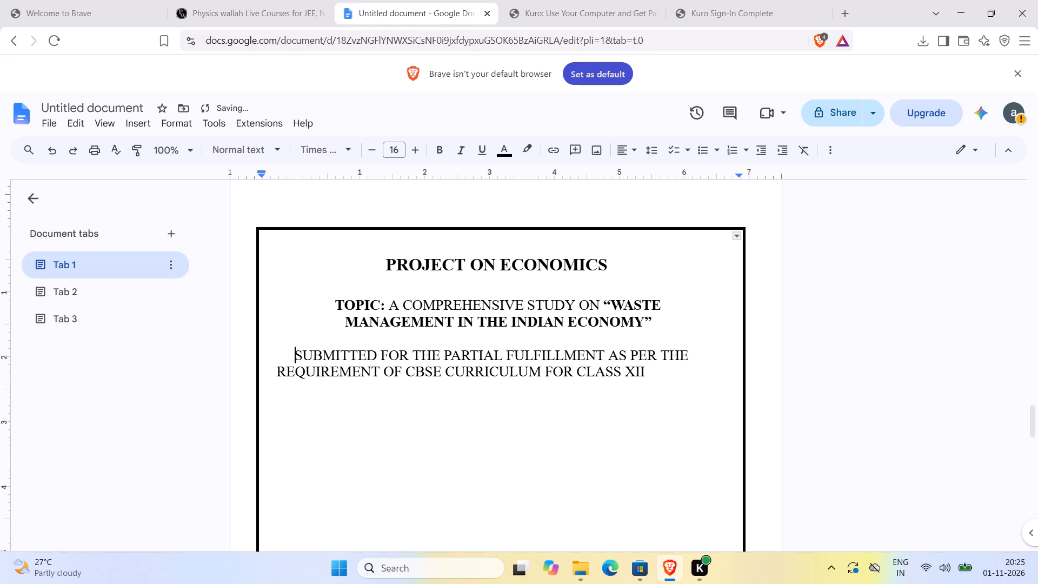
# Indent the line starting with "REQUIREMENT OF CBSE CURRICULUM" by seven more spaces.
pyautogui.click(270, 370)
pyautogui.press('space')
pyautogui.press('space')
pyautogui.press('space')
pyautogui.press('space')
pyautogui.press('space')
pyautogui.press('space')
pyautogui.press('space')
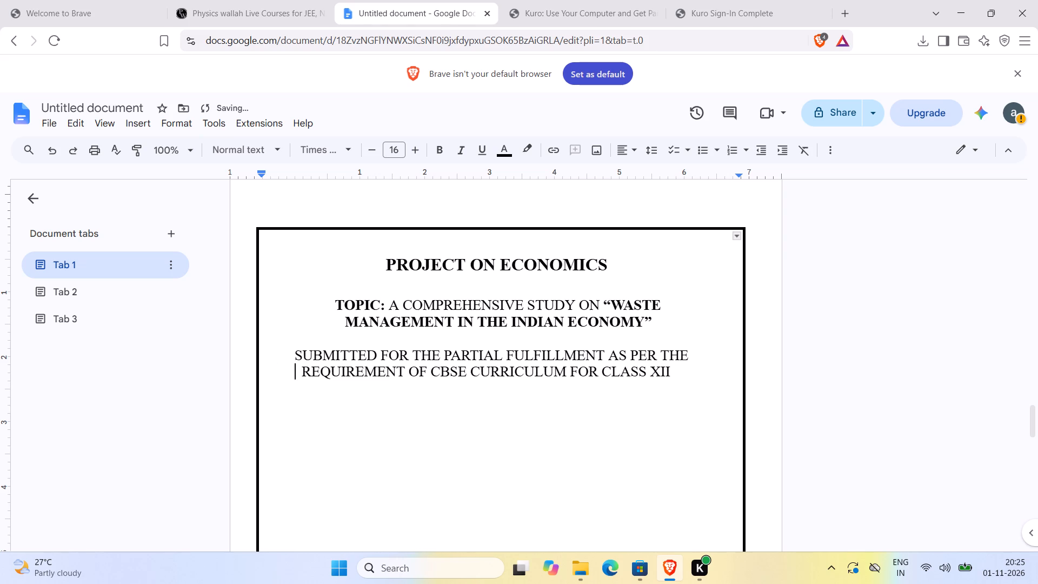
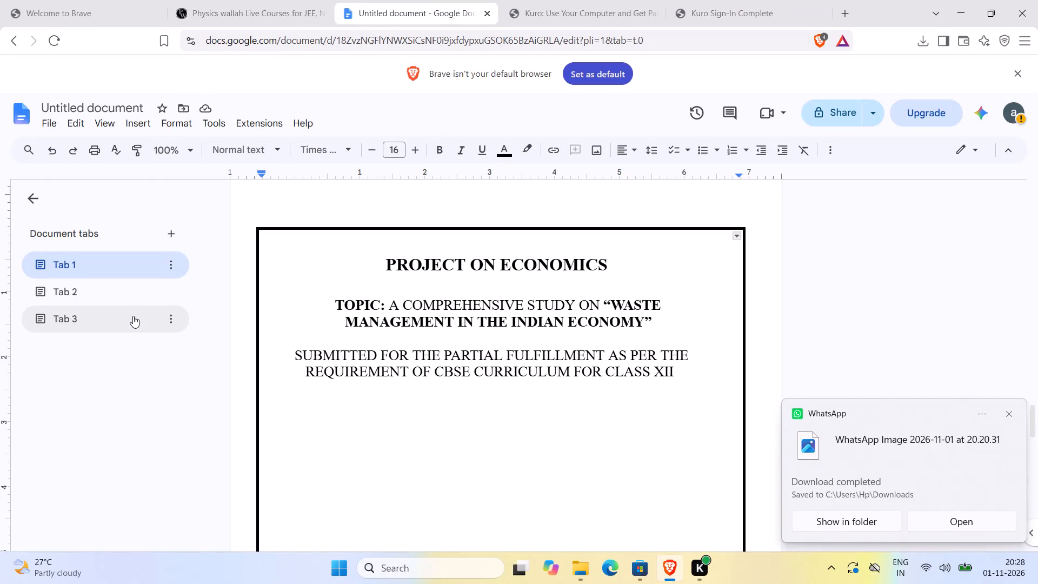
# Insert the image file "WhatsApp Image 2026-11-01 at 20.20.31" from the computer's Downloads folder below the CBSE curriculum lines.
pyautogui.click(127, 123)
pyautogui.click(181, 149)
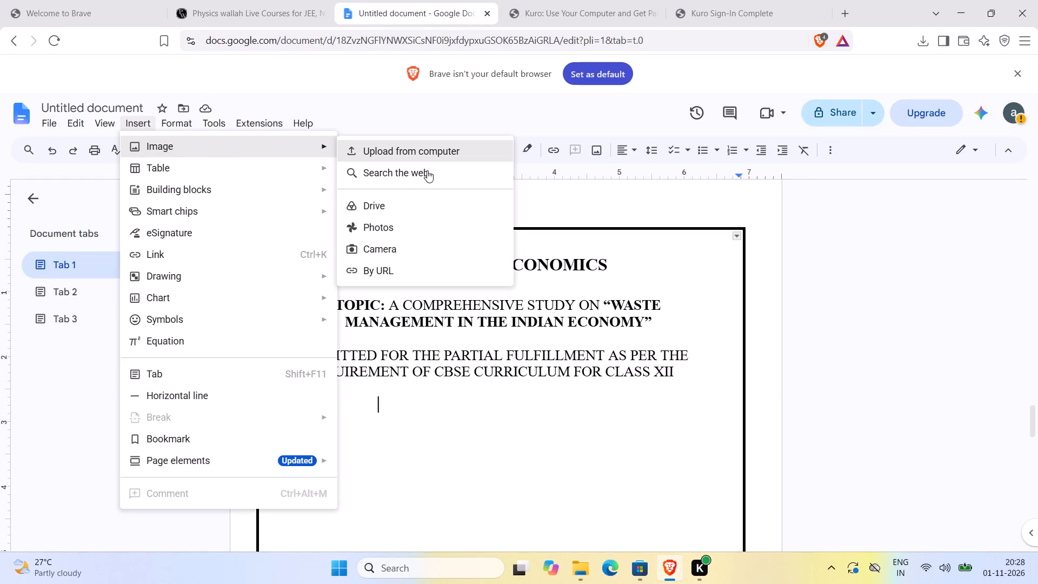
pyautogui.click(421, 151)
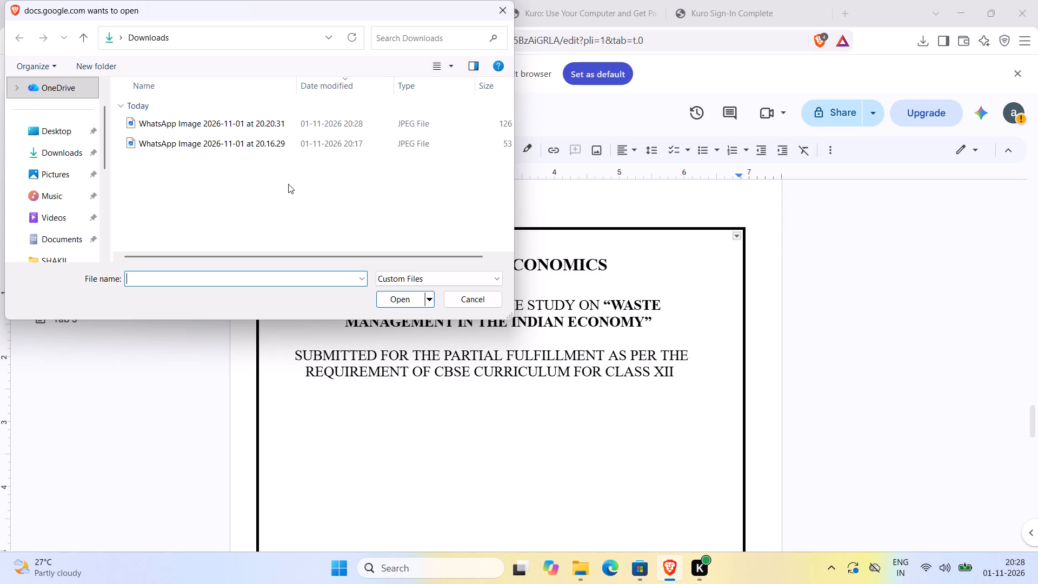
pyautogui.click(283, 123)
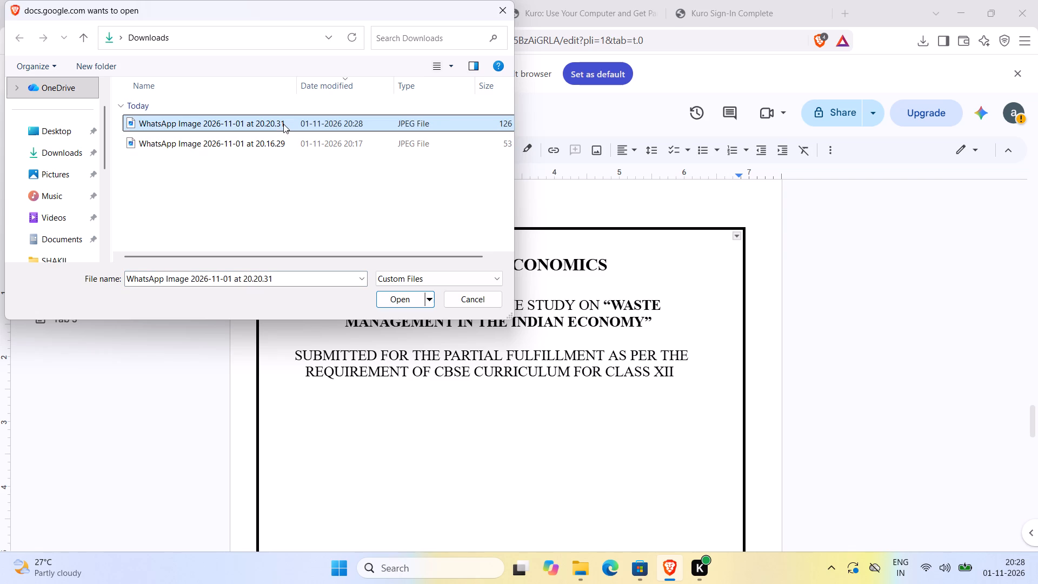
pyautogui.click(398, 296)
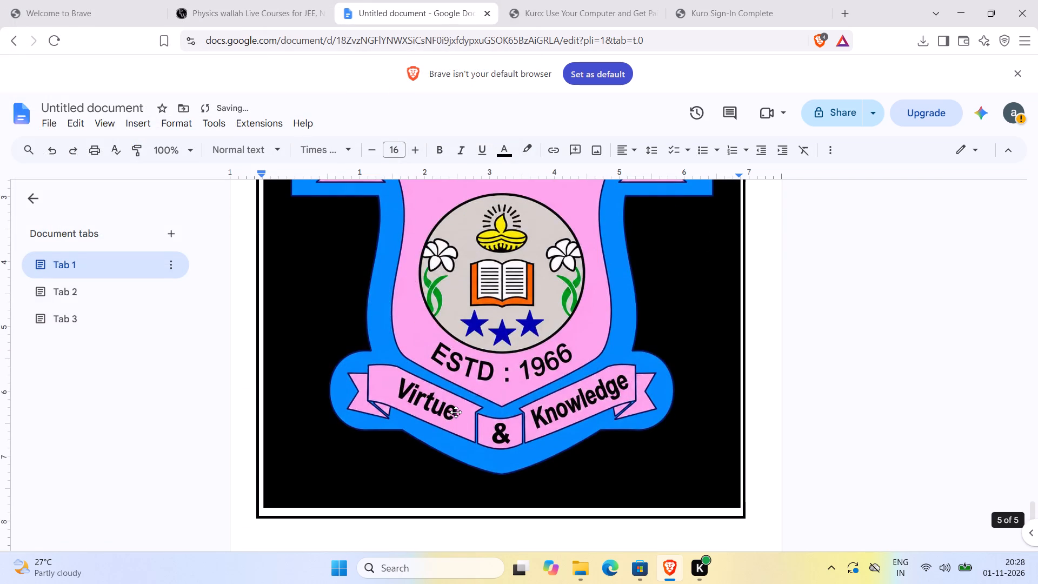
# Select the inserted school crest image and try to shrink it from its bottom-right corner.
pyautogui.scroll(4, 456, 415)
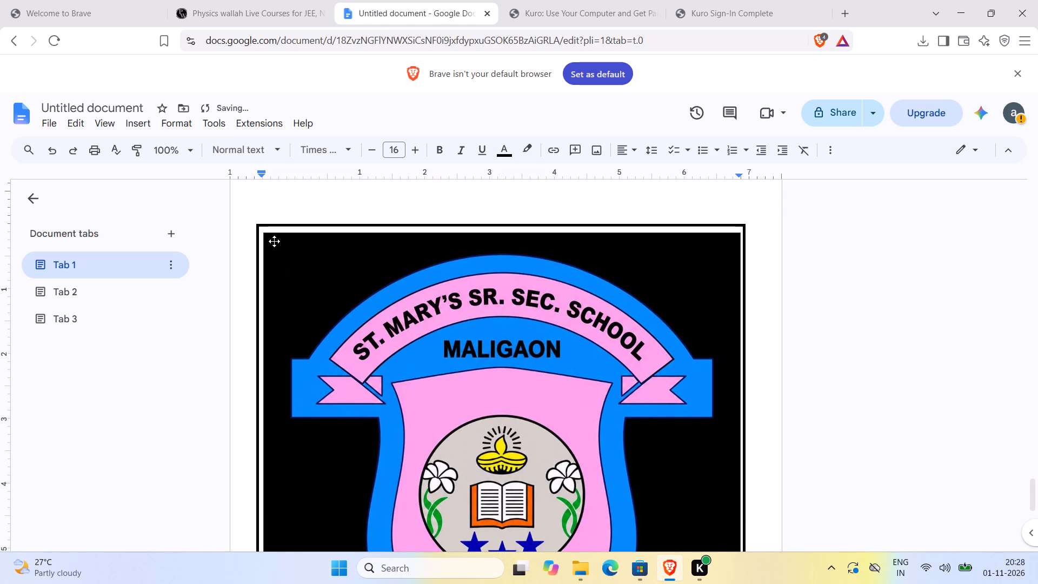
pyautogui.scroll(-3, 578, 411)
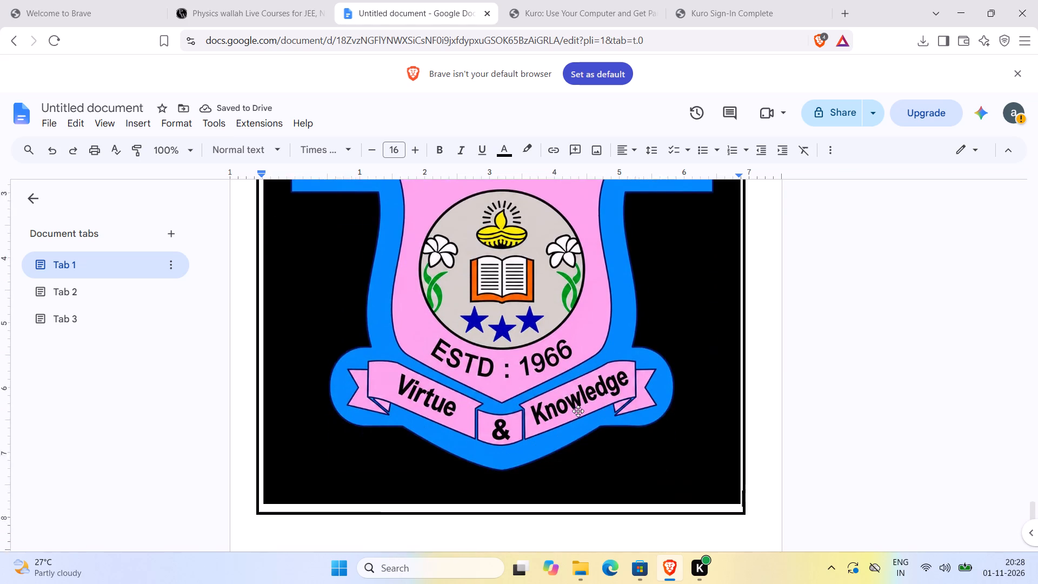
pyautogui.scroll(-1, 578, 411)
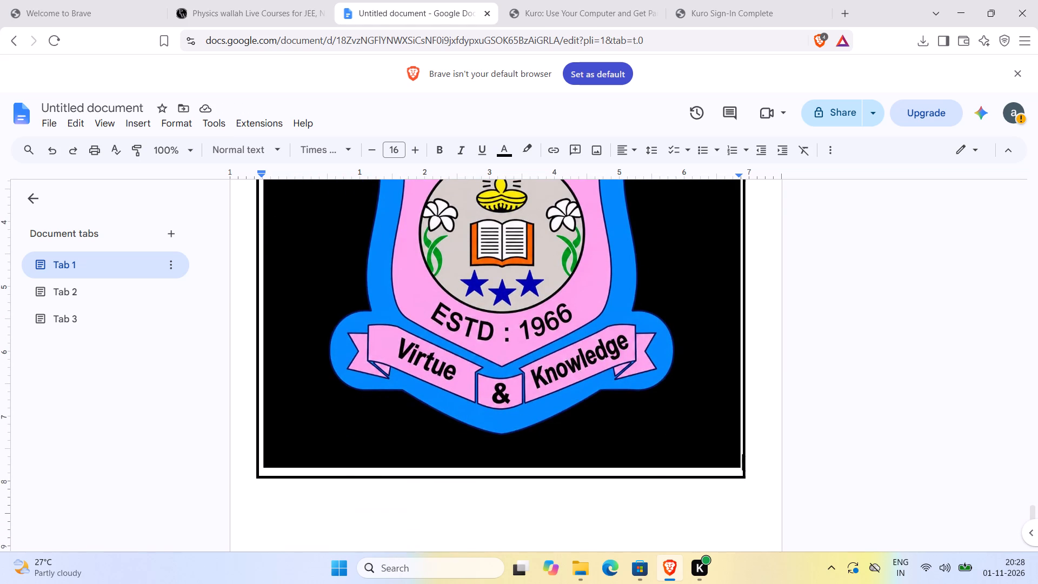
pyautogui.moveTo(741, 467); pyautogui.dragTo(677, 395)
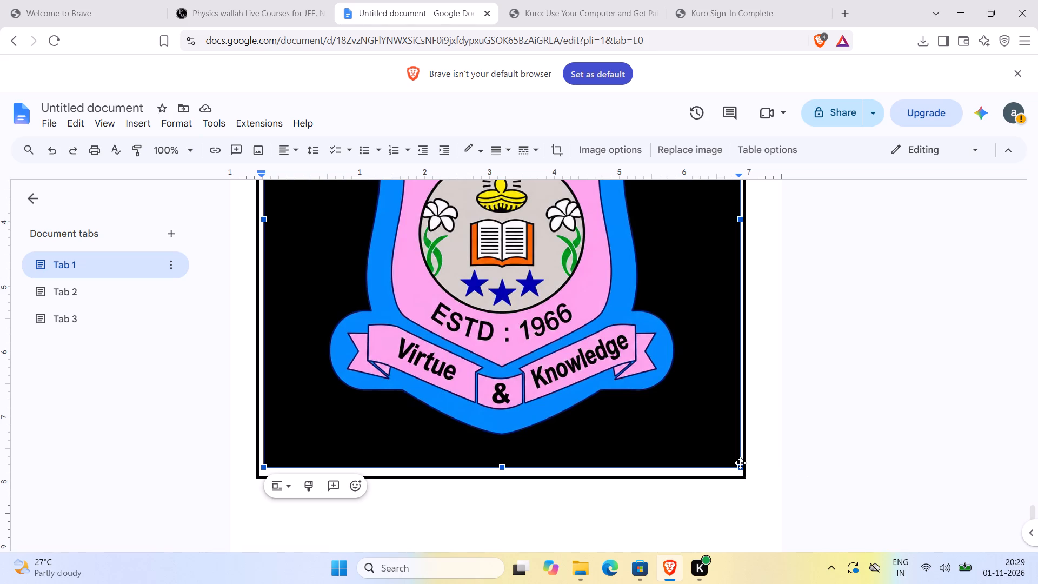
# Shrink the school crest image proportionally to about 4.7 inches wide so it fits on the bordered title page.
pyautogui.moveTo(740, 463); pyautogui.dragTo(707, 417)
pyautogui.moveTo(740, 467); pyautogui.dragTo(667, 385)
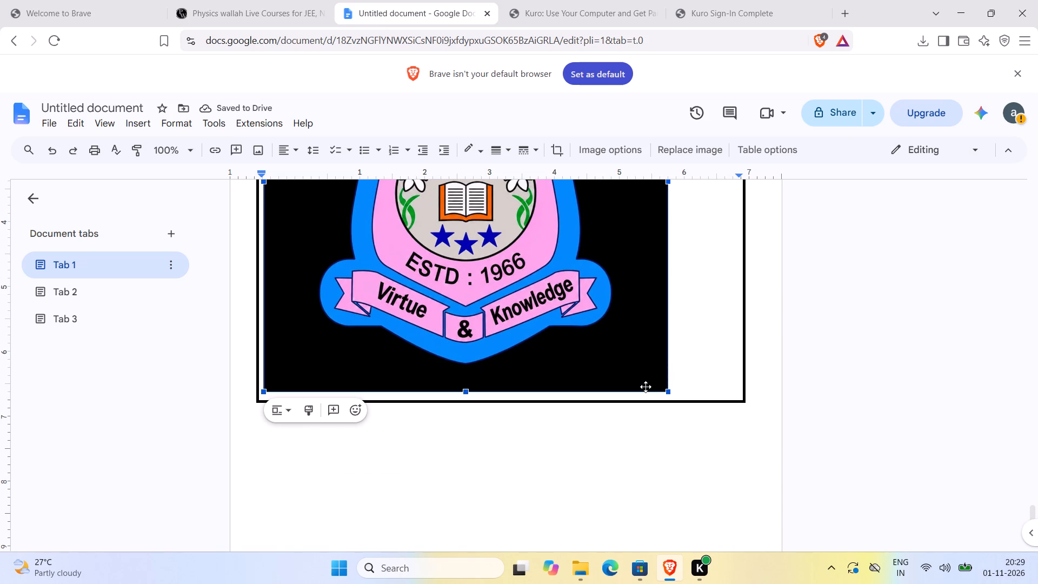
pyautogui.moveTo(646, 390); pyautogui.dragTo(614, 320)
pyautogui.moveTo(668, 389); pyautogui.dragTo(649, 373)
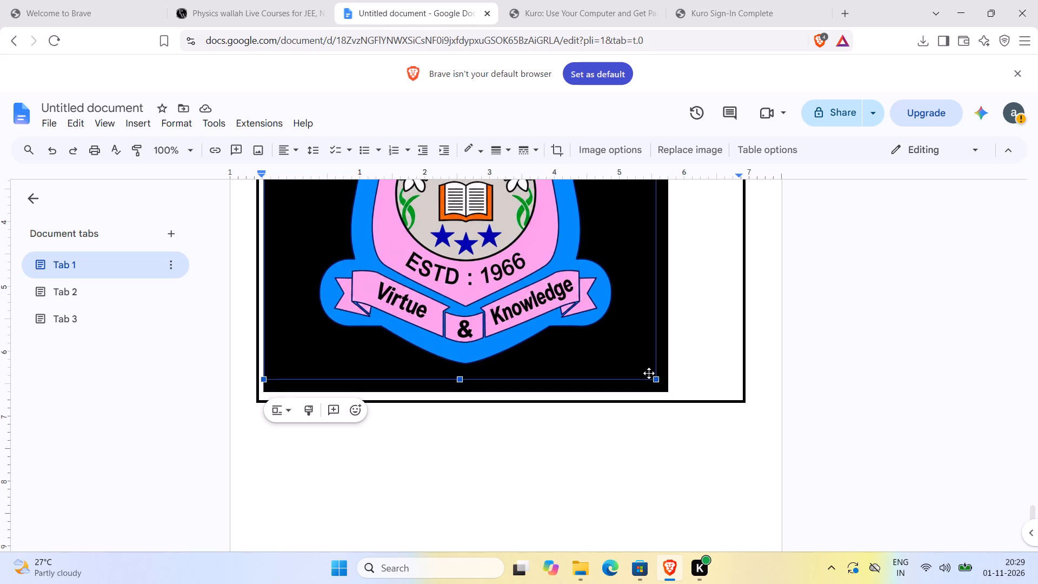
pyautogui.moveTo(649, 373); pyautogui.dragTo(569, 274)
pyautogui.scroll(6, 569, 280)
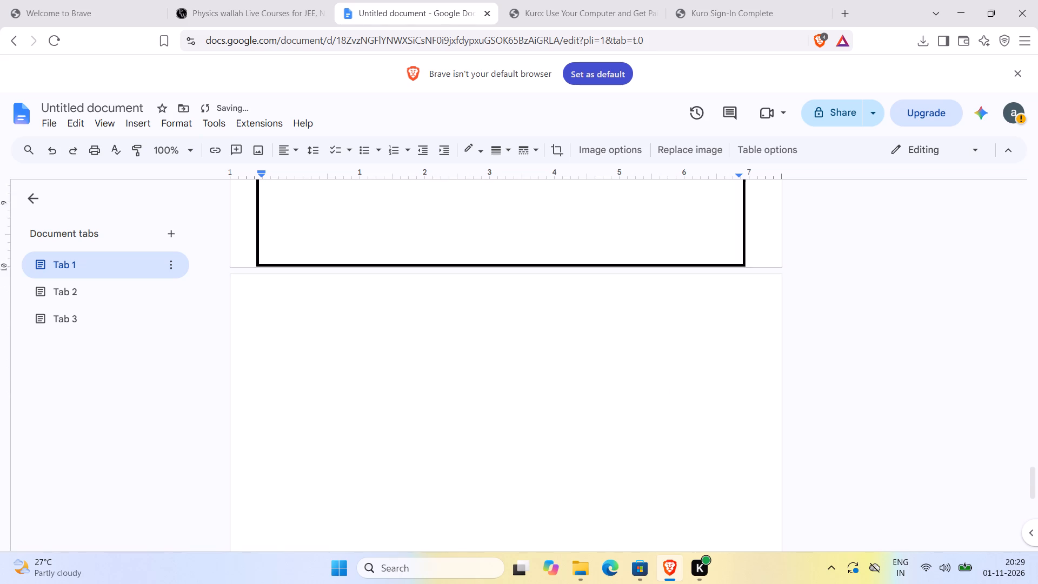
pyautogui.scroll(1, 569, 280)
pyautogui.scroll(5, 457, 369)
pyautogui.scroll(-2, 457, 369)
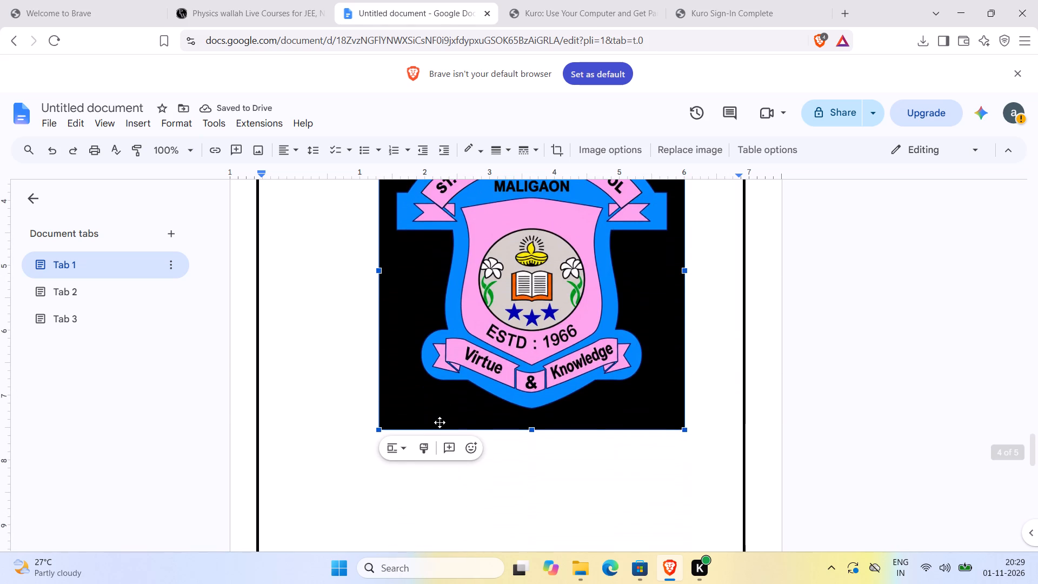
# Give the school crest image a white border.
pyautogui.click(425, 448)
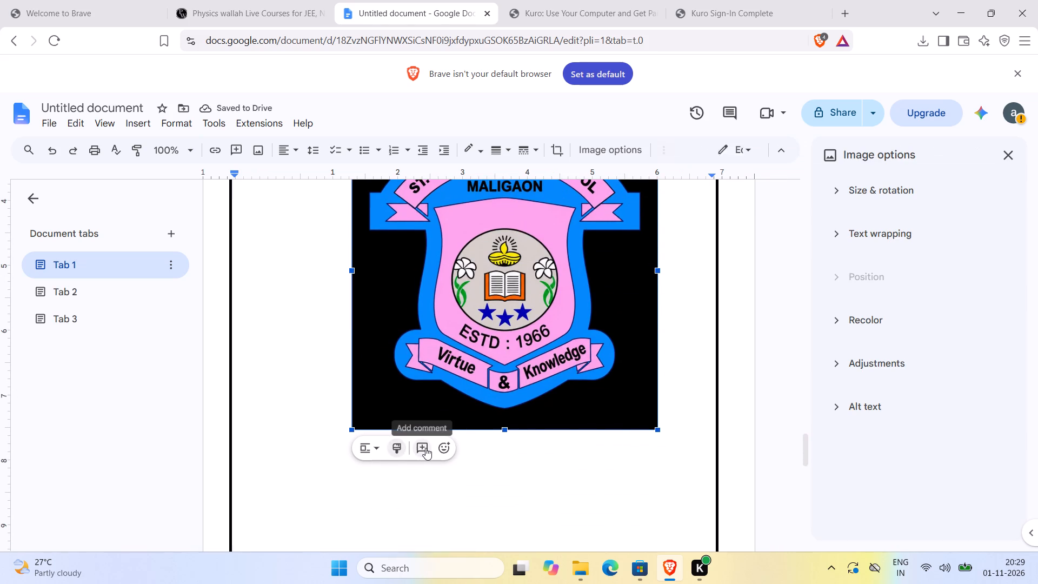
pyautogui.click(476, 149)
pyautogui.click(394, 232)
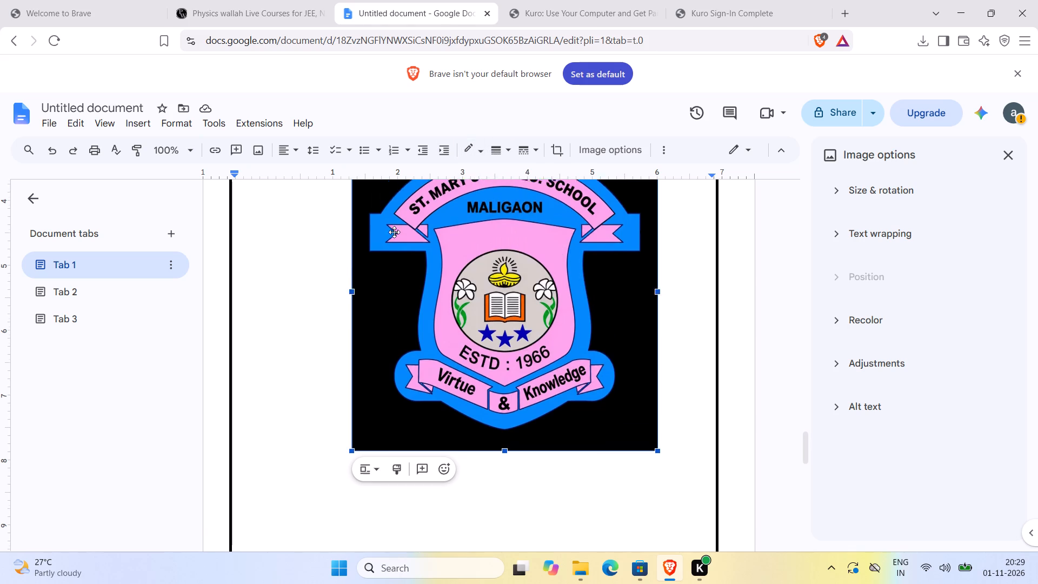
pyautogui.click(390, 230)
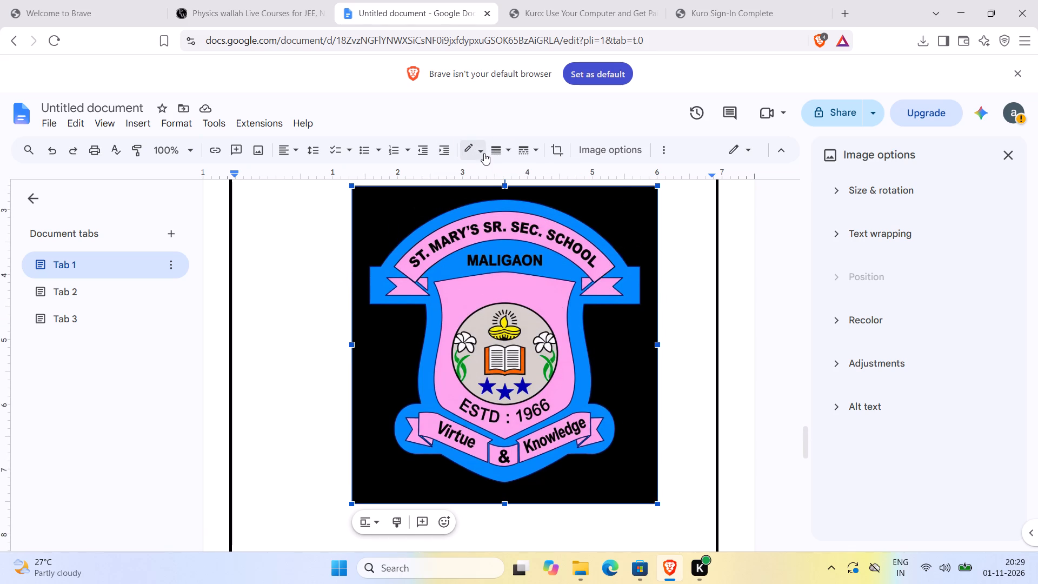
pyautogui.click(483, 149)
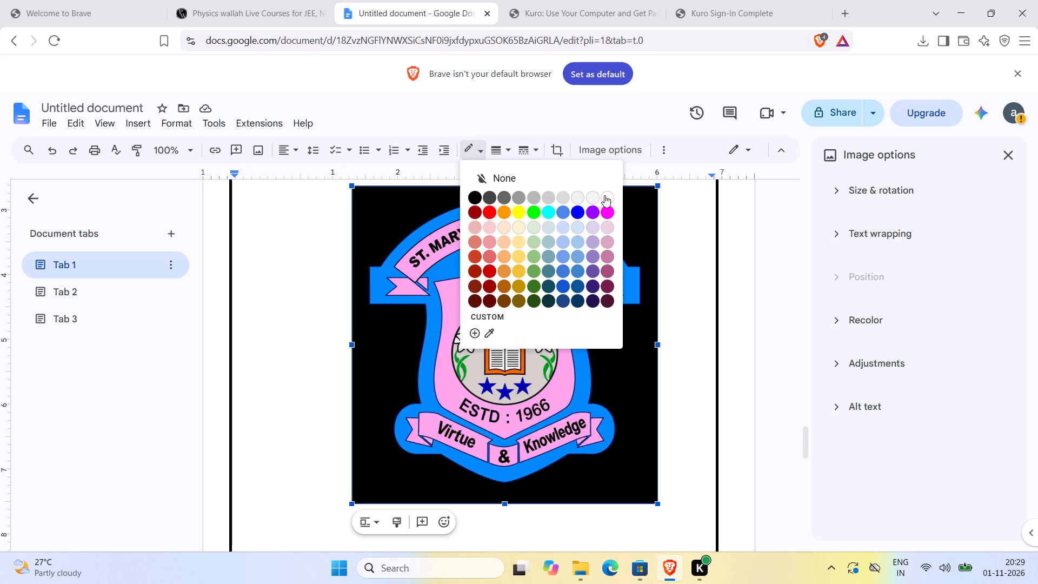
pyautogui.click(604, 195)
pyautogui.click(602, 205)
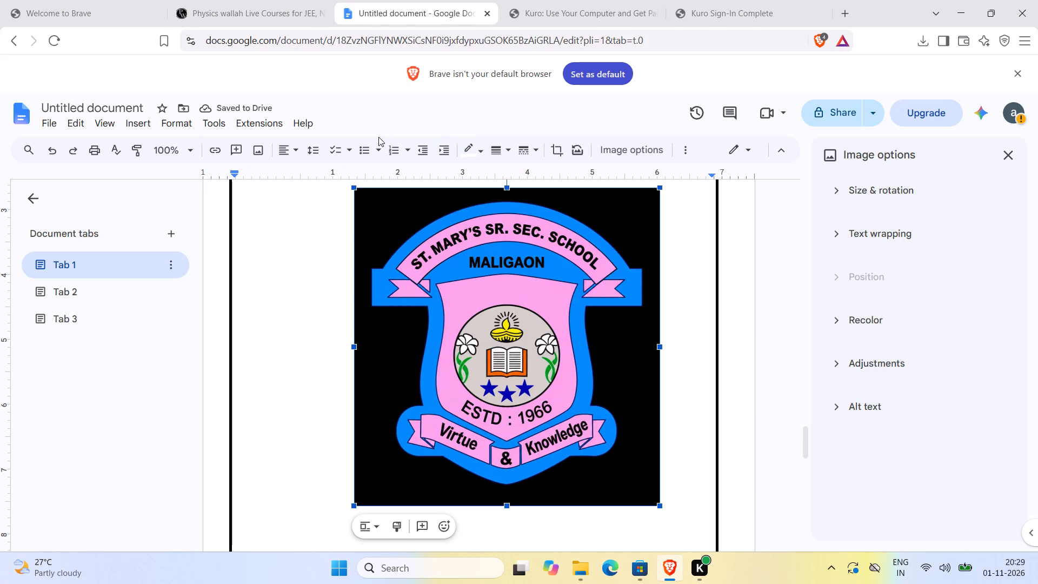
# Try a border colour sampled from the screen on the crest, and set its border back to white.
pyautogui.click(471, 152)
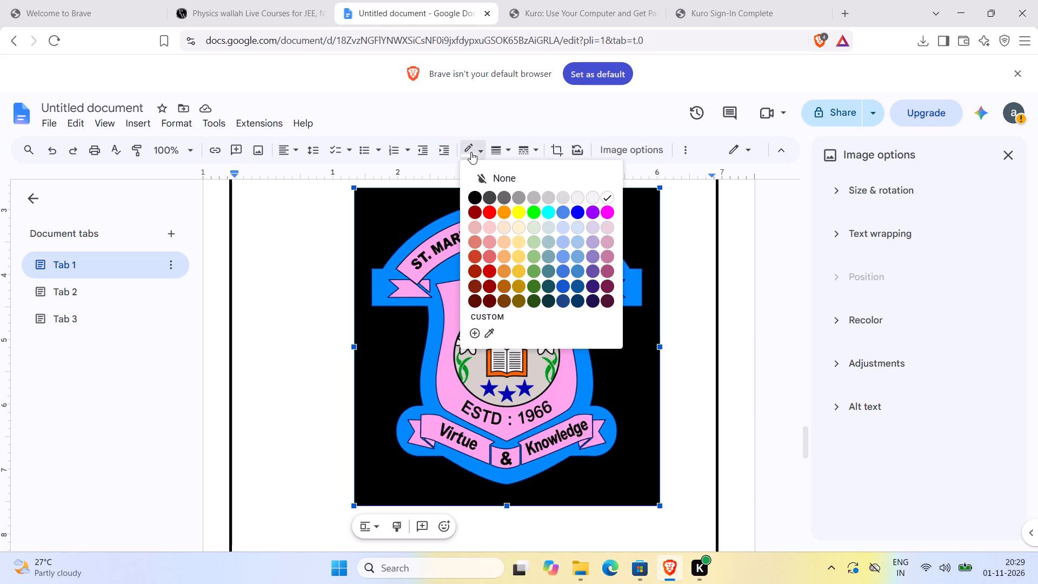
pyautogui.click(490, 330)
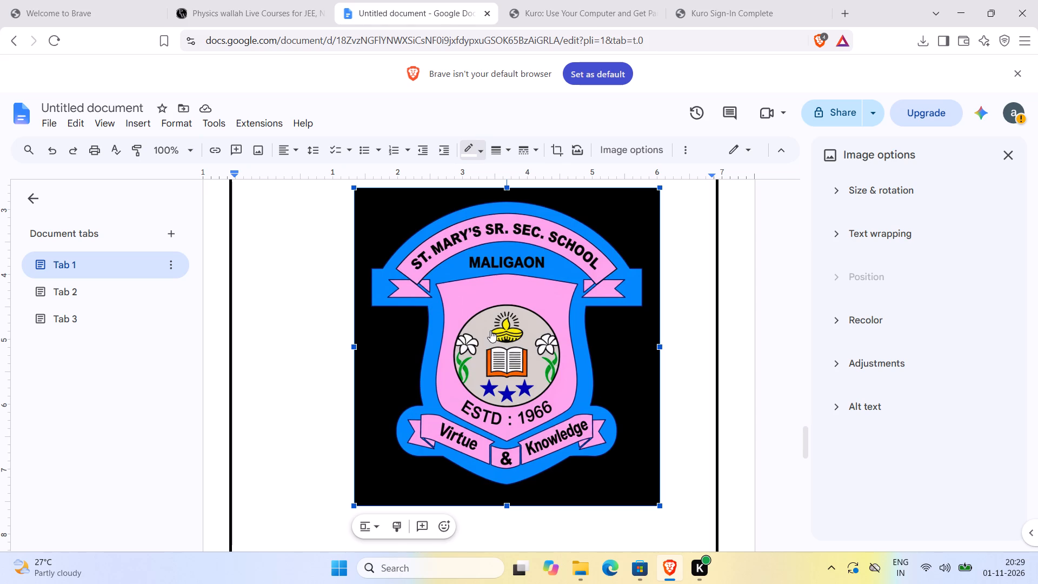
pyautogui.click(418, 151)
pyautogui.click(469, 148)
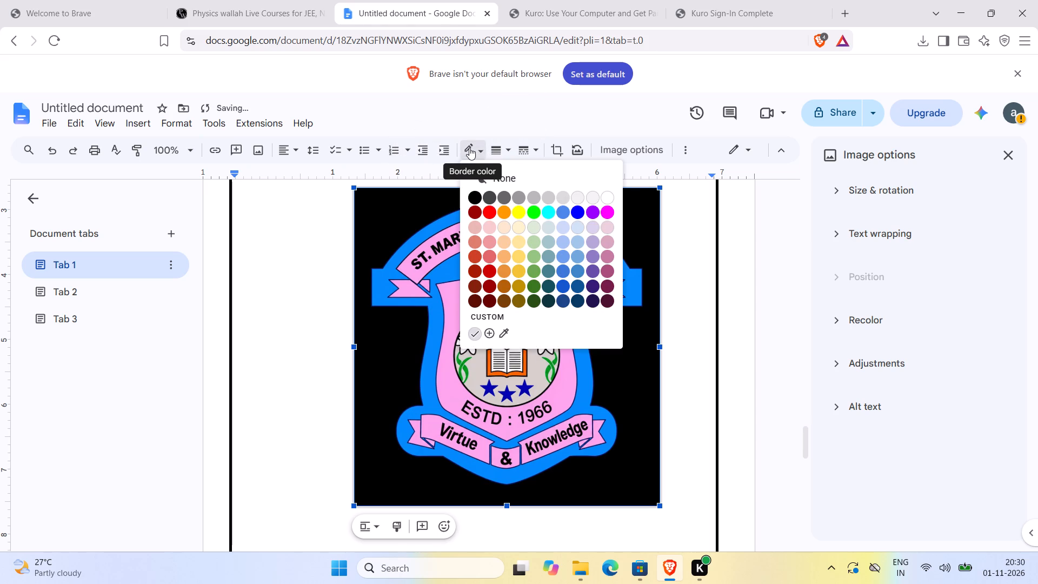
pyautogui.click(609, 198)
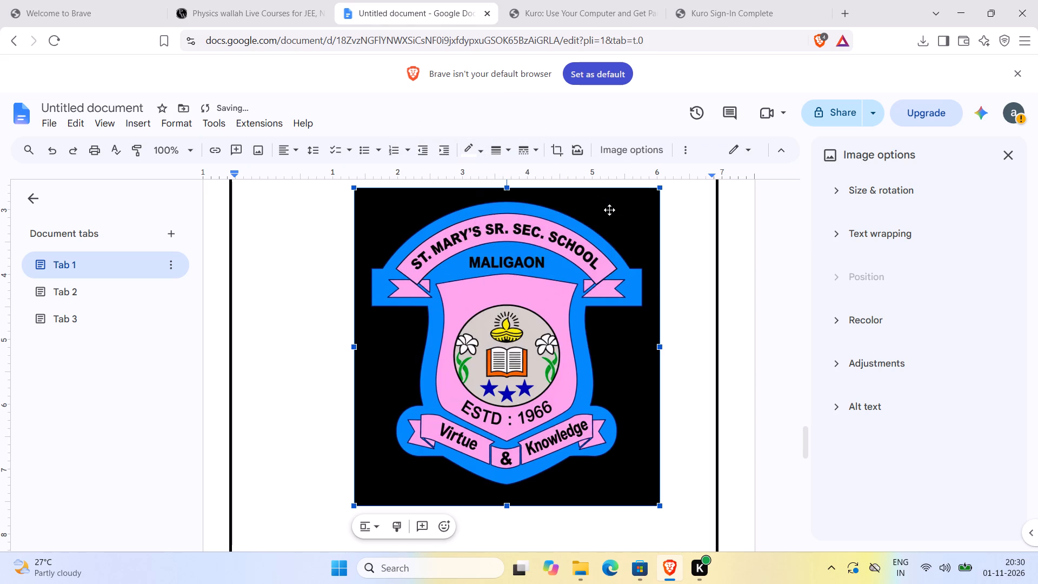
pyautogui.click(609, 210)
# Shrink the crest proportionally to about 3.2 inches wide below the CBSE curriculum lines.
pyautogui.moveTo(660, 505); pyautogui.dragTo(600, 363)
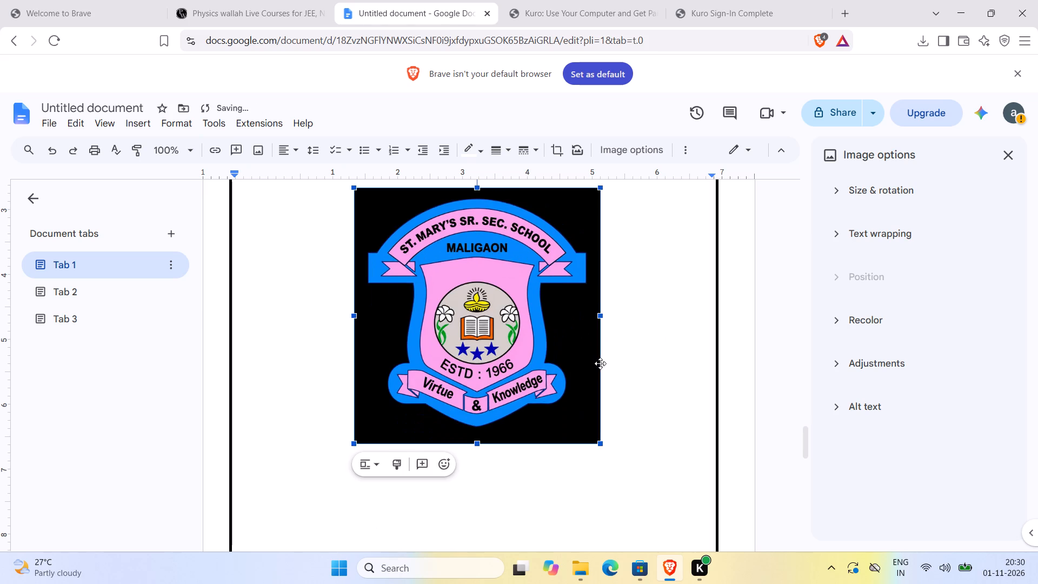
pyautogui.scroll(2, 600, 363)
pyautogui.scroll(-3, 614, 467)
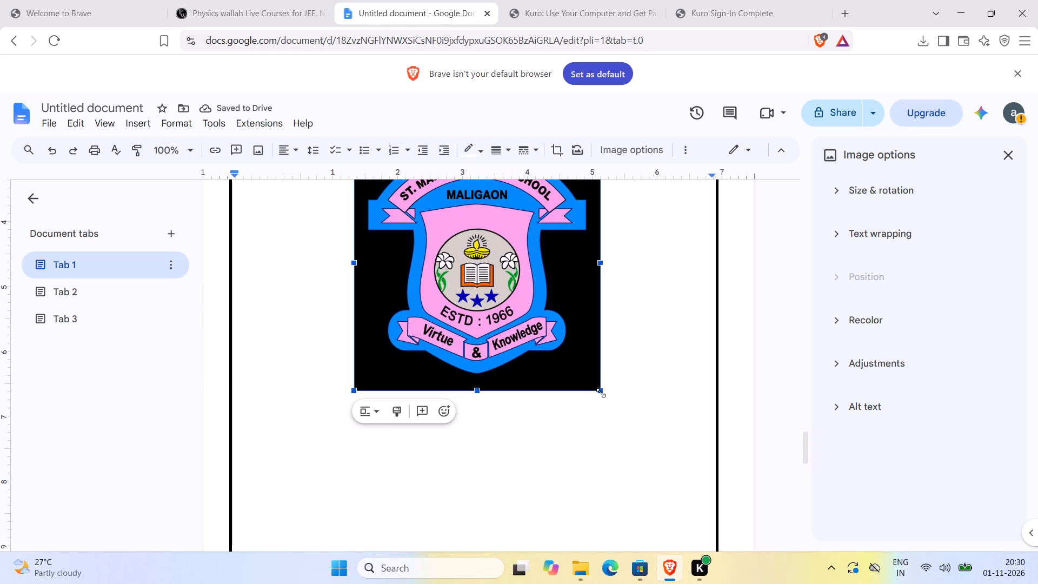
pyautogui.moveTo(601, 393); pyautogui.dragTo(564, 320)
pyautogui.scroll(1, 447, 343)
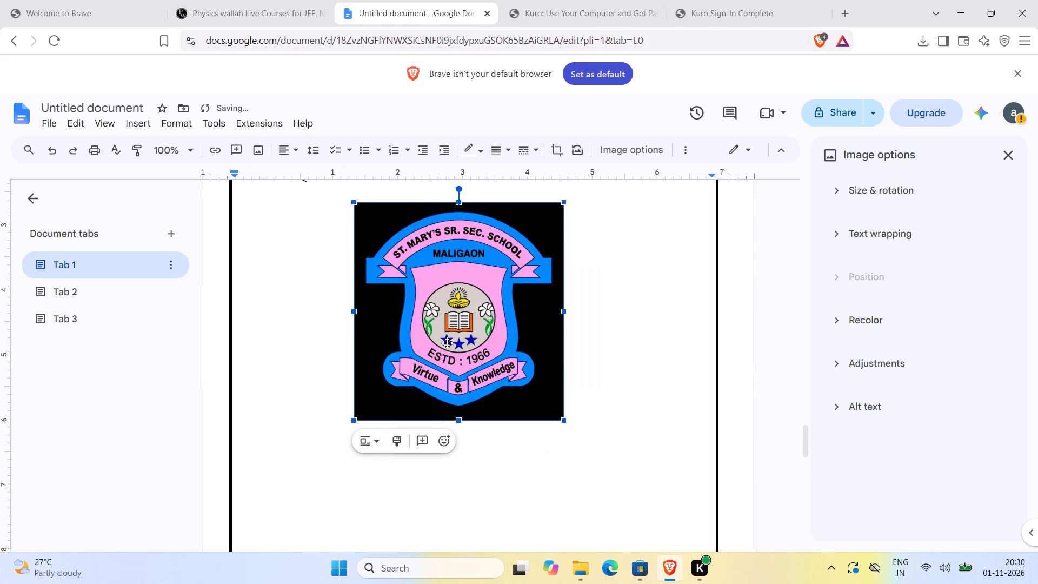
pyautogui.scroll(1, 447, 343)
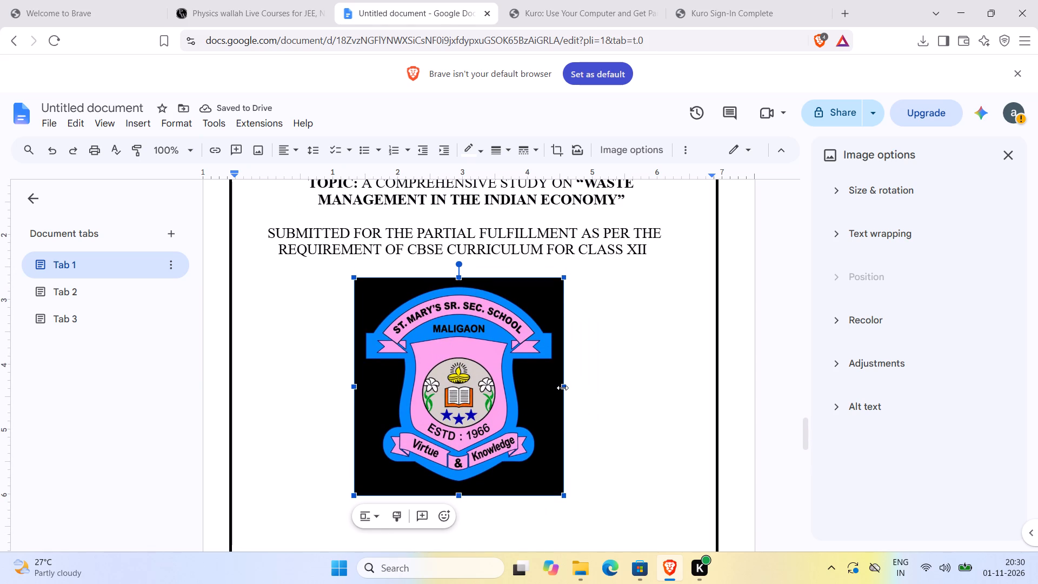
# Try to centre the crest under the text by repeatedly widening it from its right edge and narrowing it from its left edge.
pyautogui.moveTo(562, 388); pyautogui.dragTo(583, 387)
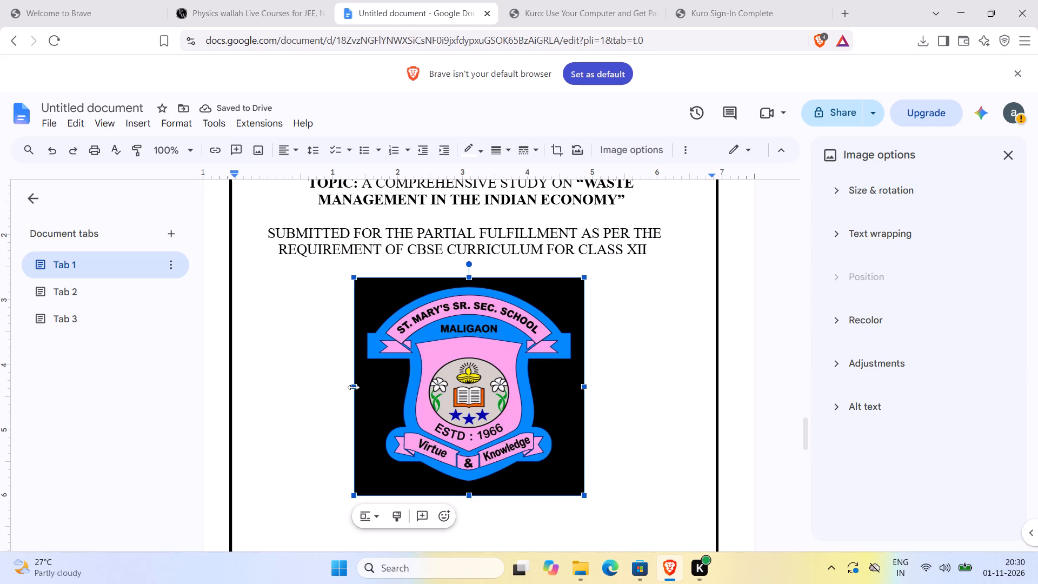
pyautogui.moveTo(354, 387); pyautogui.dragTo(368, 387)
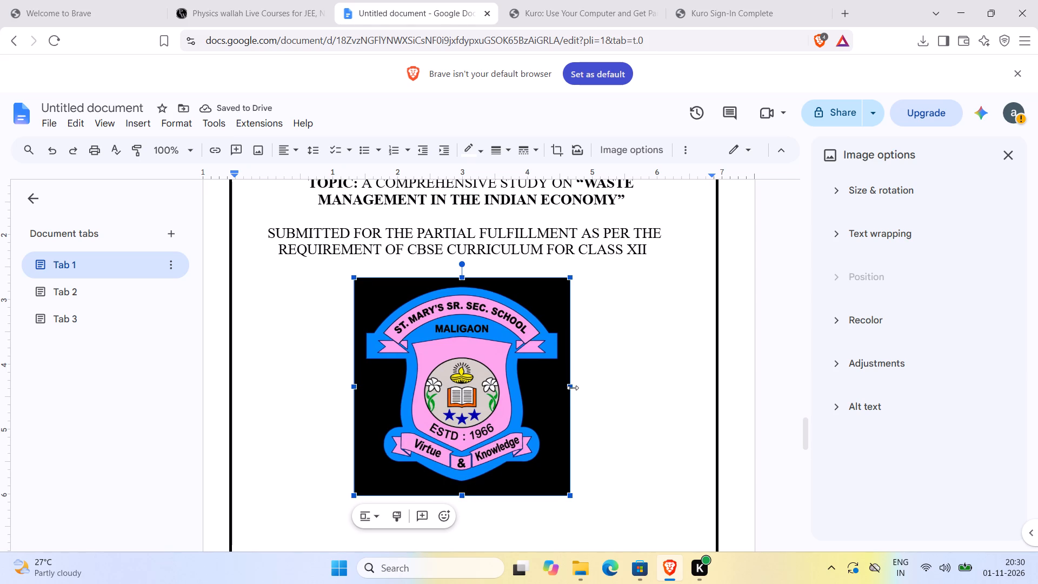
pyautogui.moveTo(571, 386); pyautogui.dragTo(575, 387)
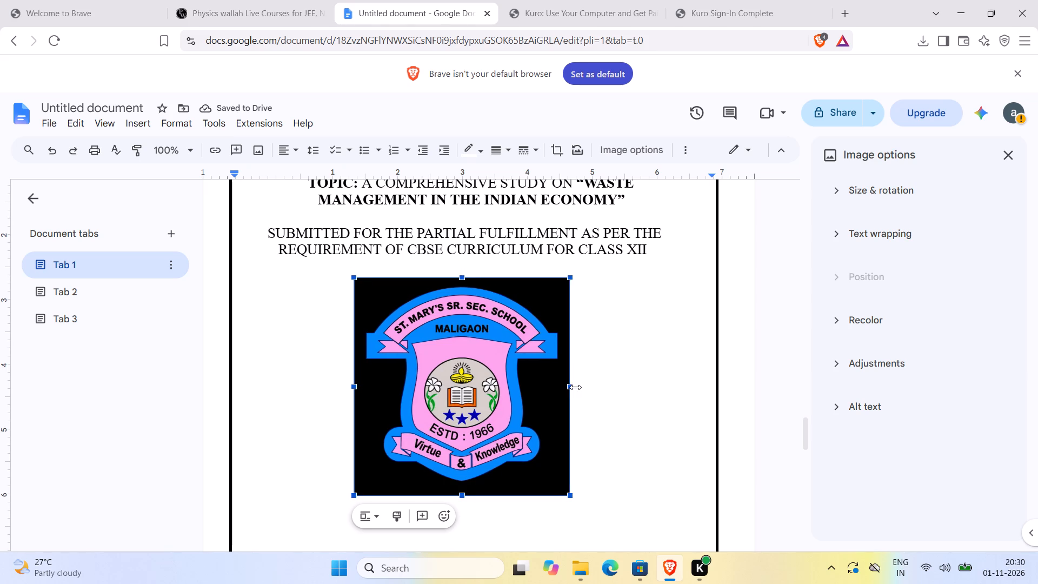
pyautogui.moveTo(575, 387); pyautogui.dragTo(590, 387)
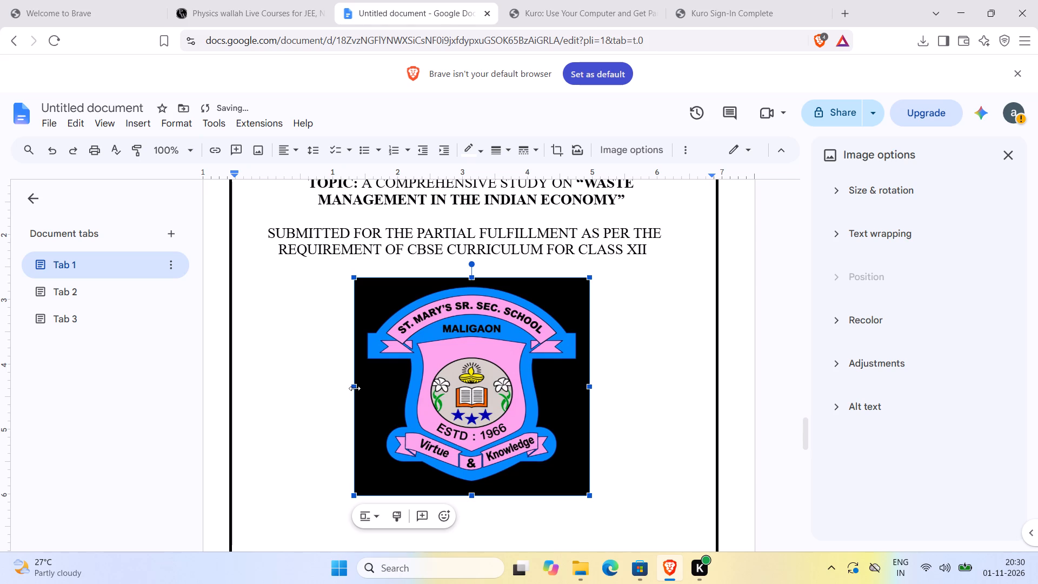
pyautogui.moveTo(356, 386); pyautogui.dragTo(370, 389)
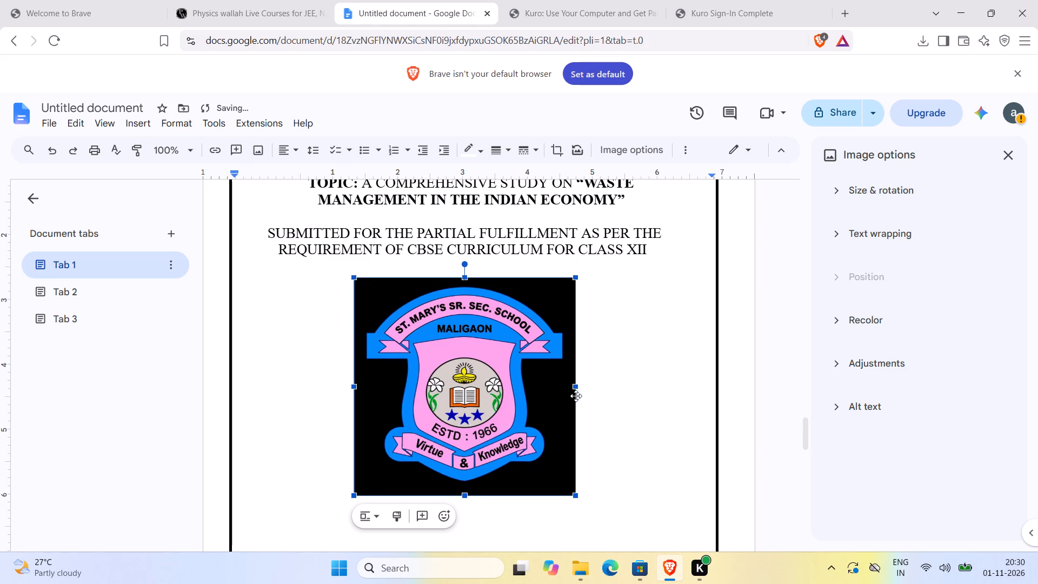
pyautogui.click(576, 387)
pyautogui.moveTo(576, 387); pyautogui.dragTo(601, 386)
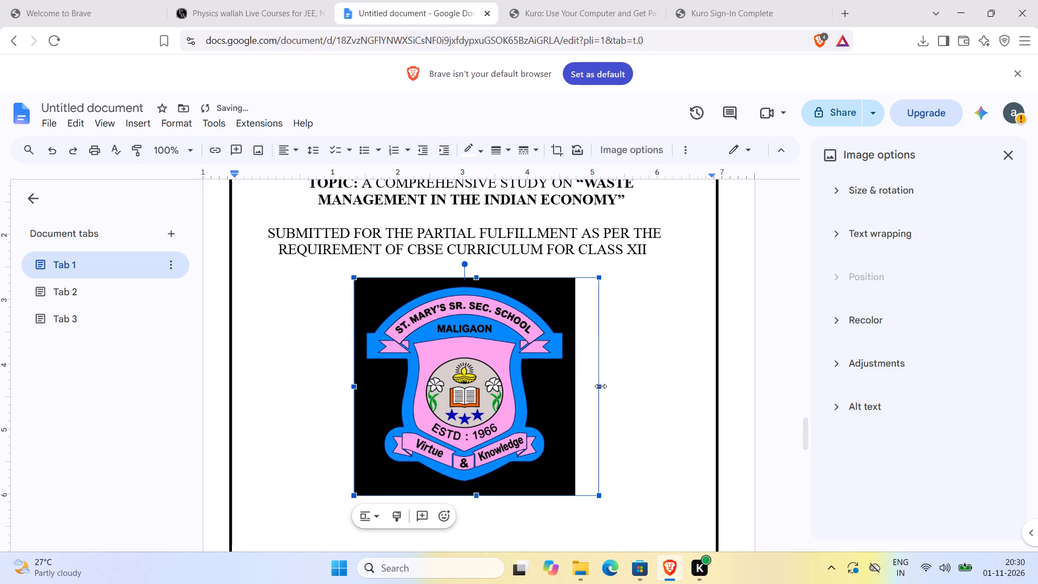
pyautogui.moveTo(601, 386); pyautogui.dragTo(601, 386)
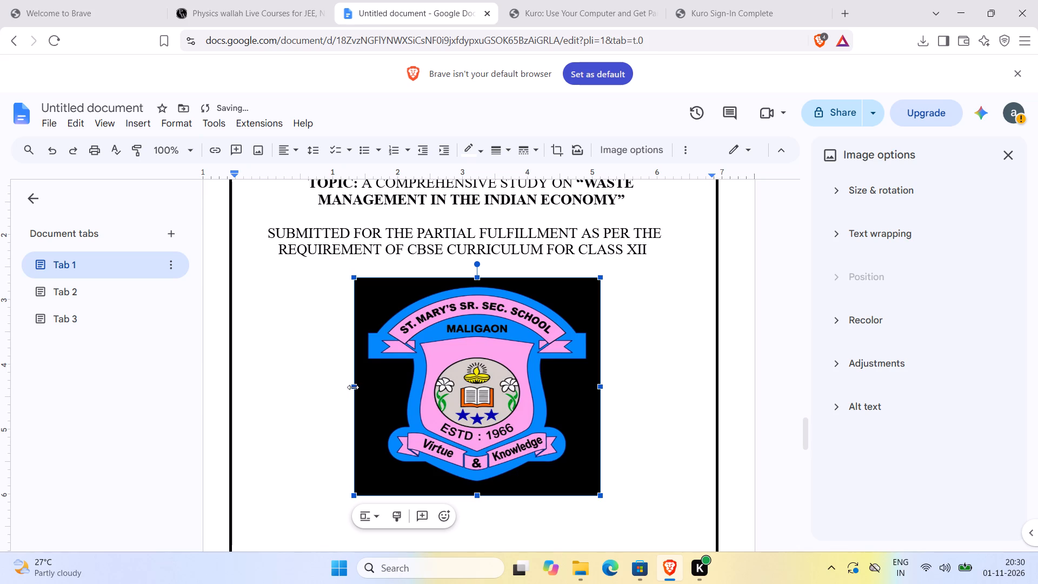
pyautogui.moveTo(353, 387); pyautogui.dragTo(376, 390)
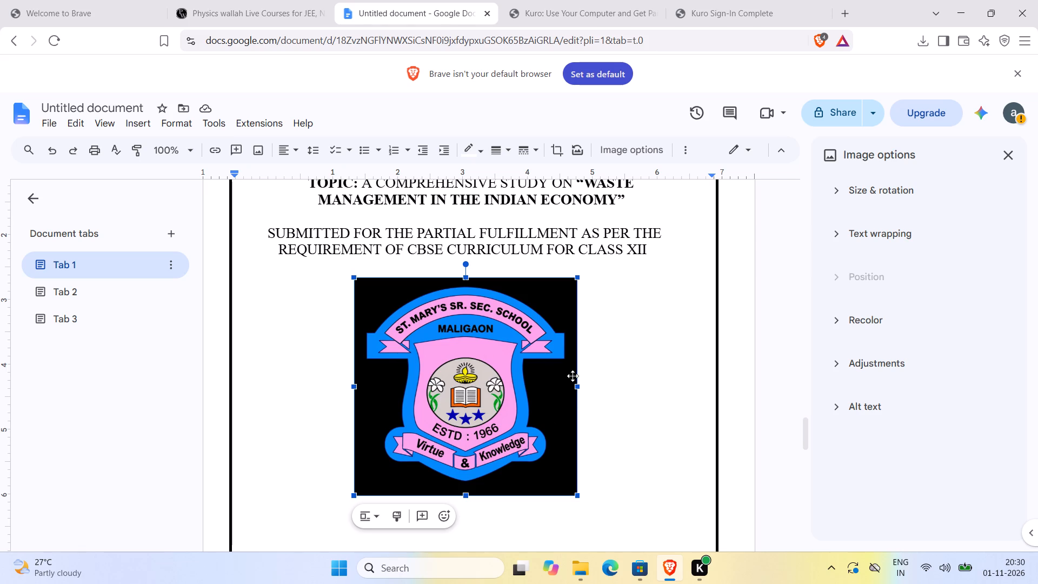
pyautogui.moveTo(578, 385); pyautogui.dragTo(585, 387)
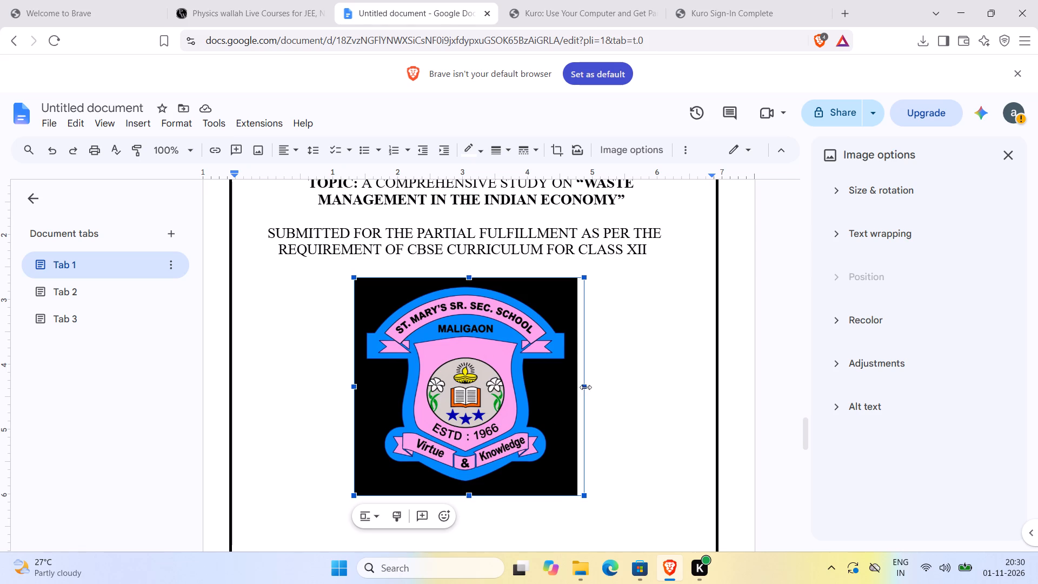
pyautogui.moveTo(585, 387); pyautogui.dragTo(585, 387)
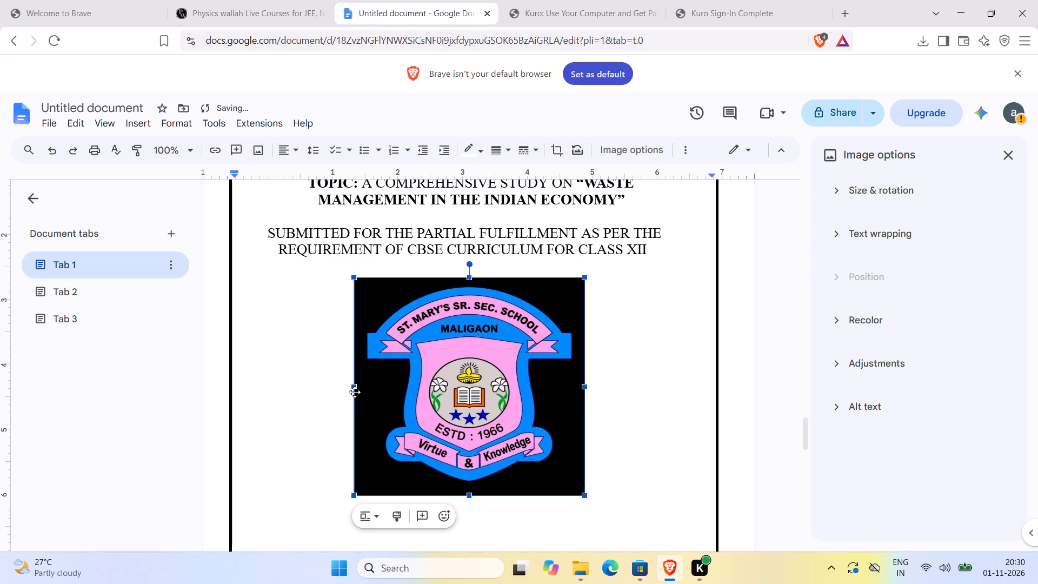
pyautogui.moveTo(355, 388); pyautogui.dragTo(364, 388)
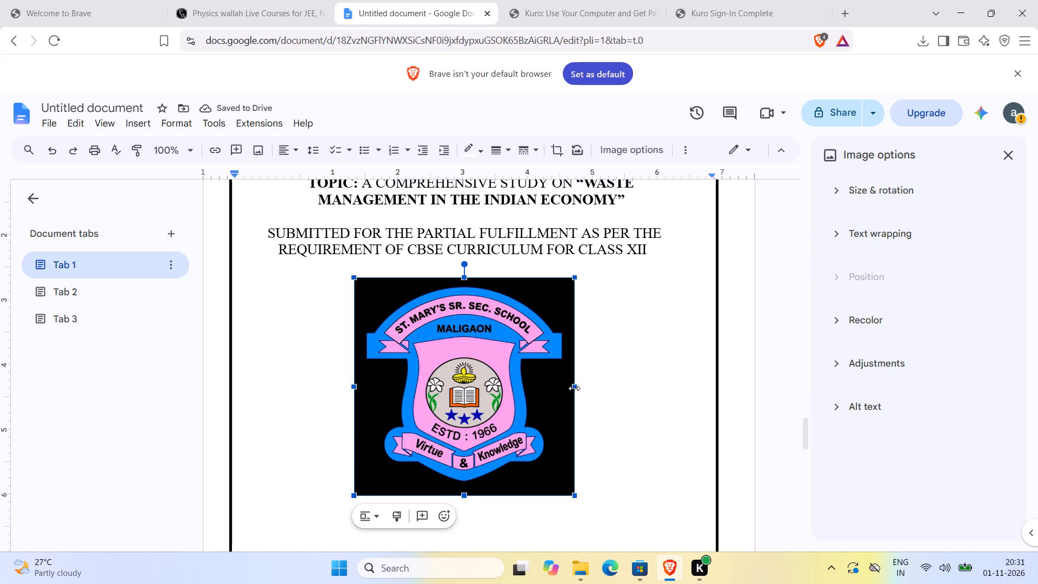
# Widen the crest from its right edge to about 3.7 inches, and narrow it from its left edge to about 3.4 inches.
pyautogui.moveTo(574, 388); pyautogui.dragTo(593, 382)
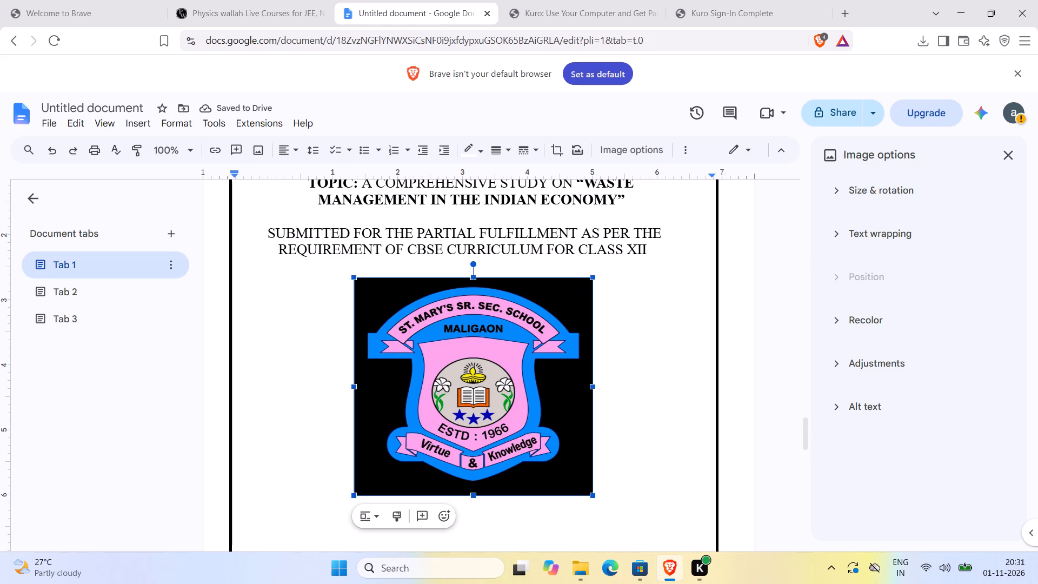
pyautogui.moveTo(352, 390); pyautogui.dragTo(370, 396)
pyautogui.moveTo(354, 388); pyautogui.dragTo(358, 393)
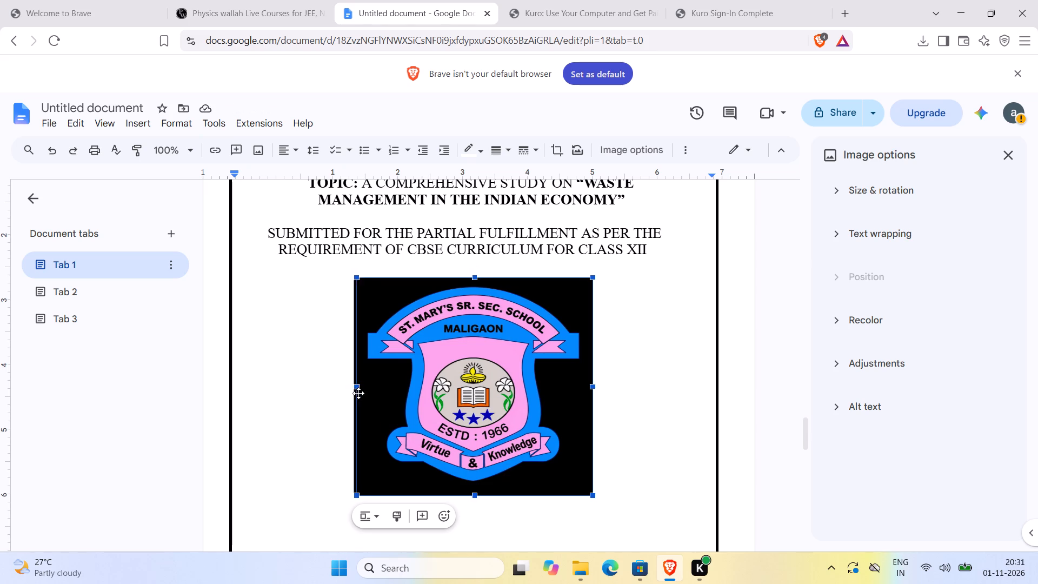
pyautogui.moveTo(358, 393); pyautogui.dragTo(375, 393)
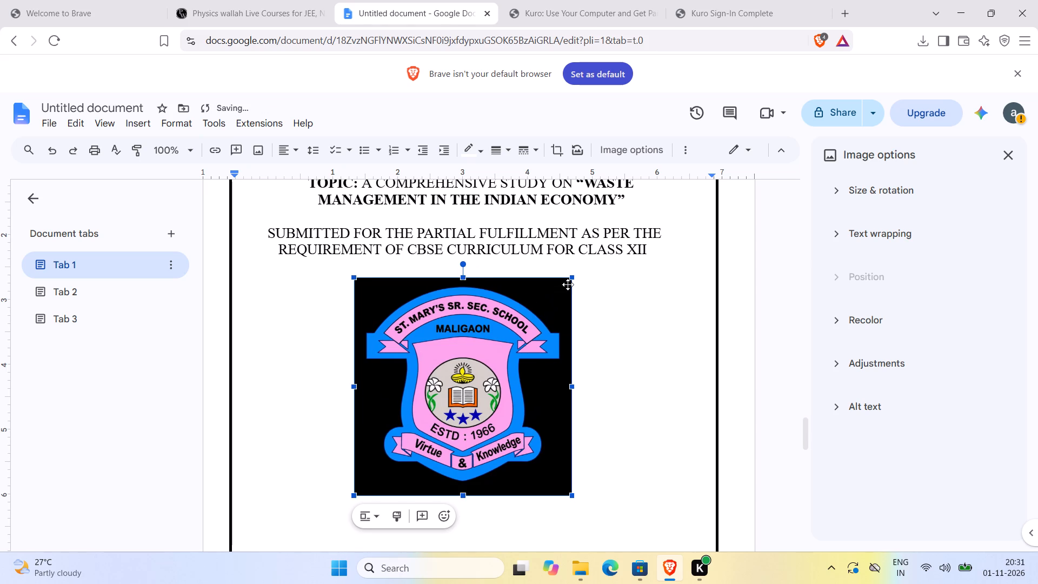
# Shrink the crest proportionally from its lower corners to about 3.2 inches square below the CBSE curriculum lines.
pyautogui.scroll(-2, 631, 399)
pyautogui.scroll(4, 631, 399)
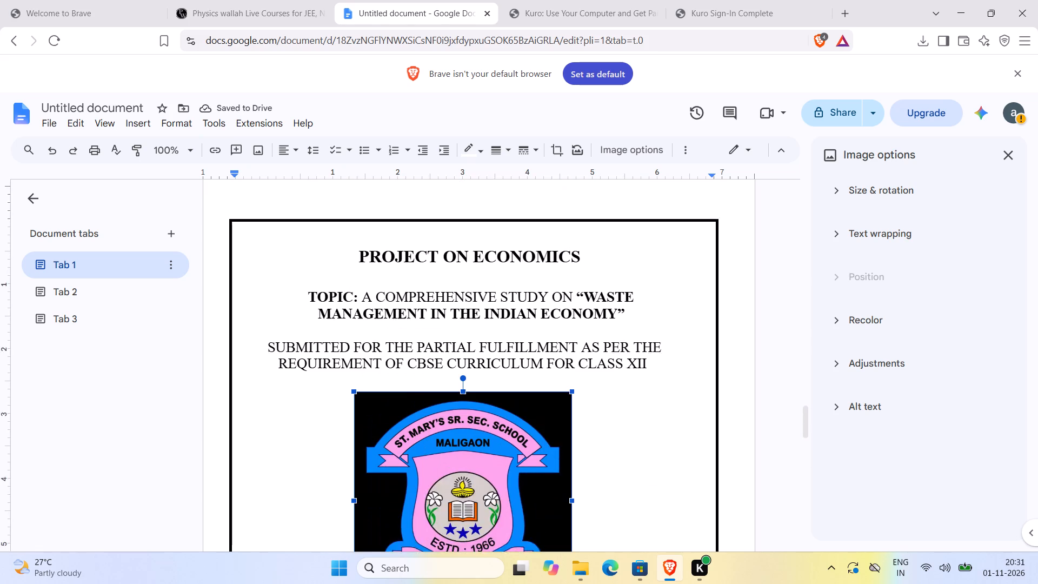
pyautogui.scroll(-2, 631, 399)
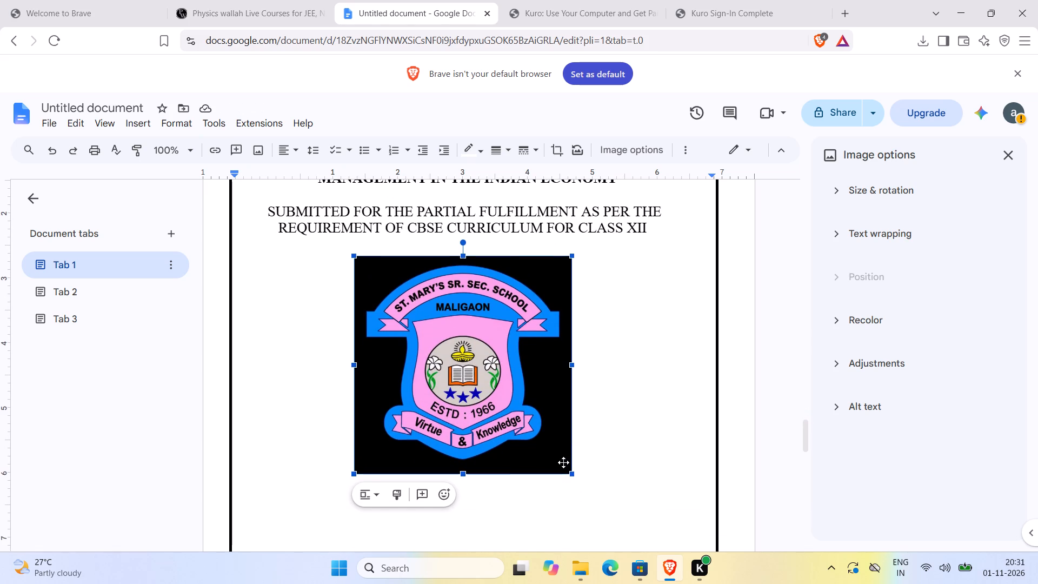
pyautogui.moveTo(570, 471); pyautogui.dragTo(572, 466)
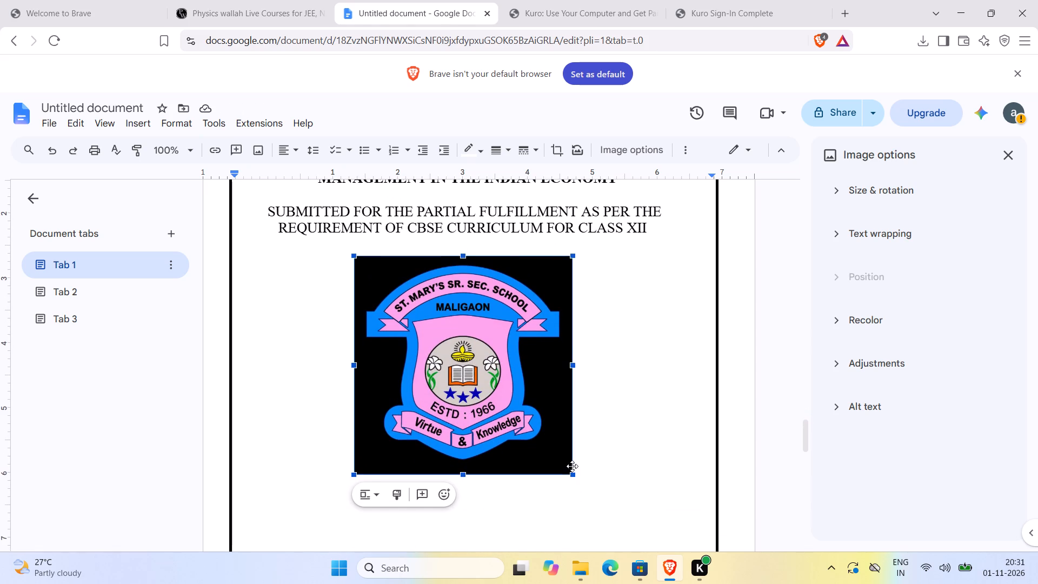
pyautogui.moveTo(572, 466); pyautogui.dragTo(573, 454)
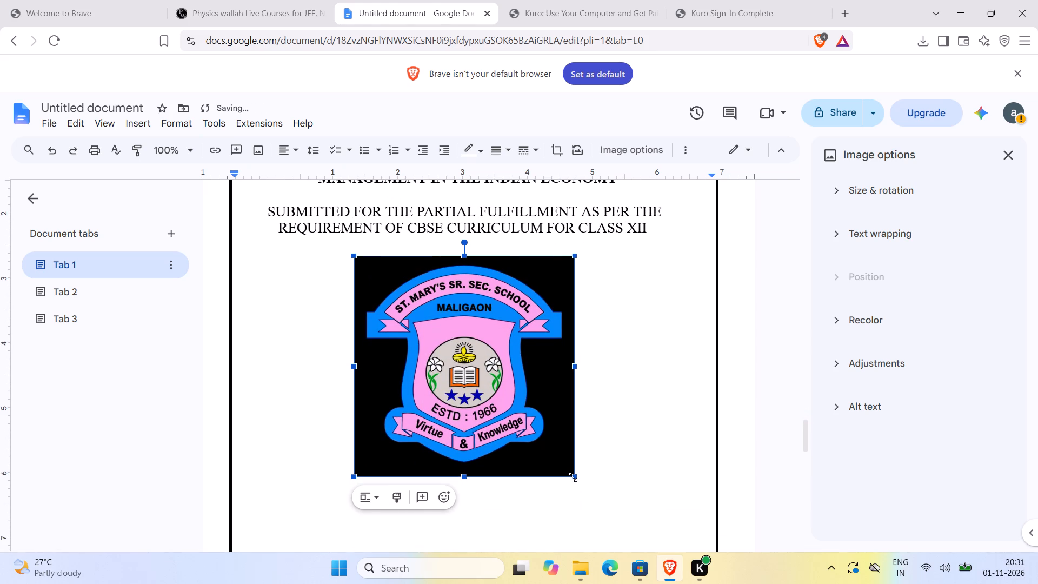
pyautogui.moveTo(573, 477); pyautogui.dragTo(571, 455)
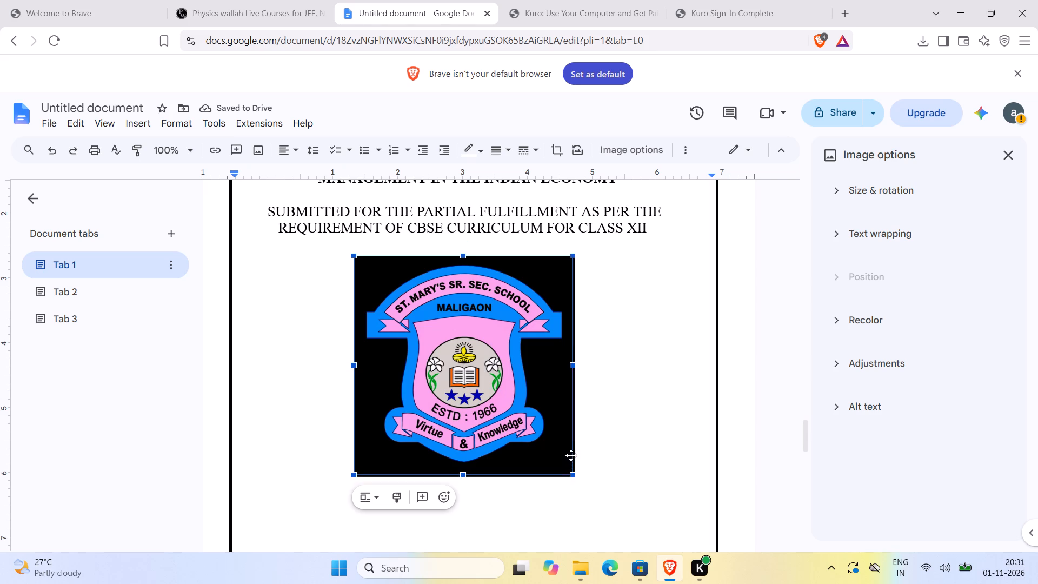
pyautogui.moveTo(571, 455); pyautogui.dragTo(569, 440)
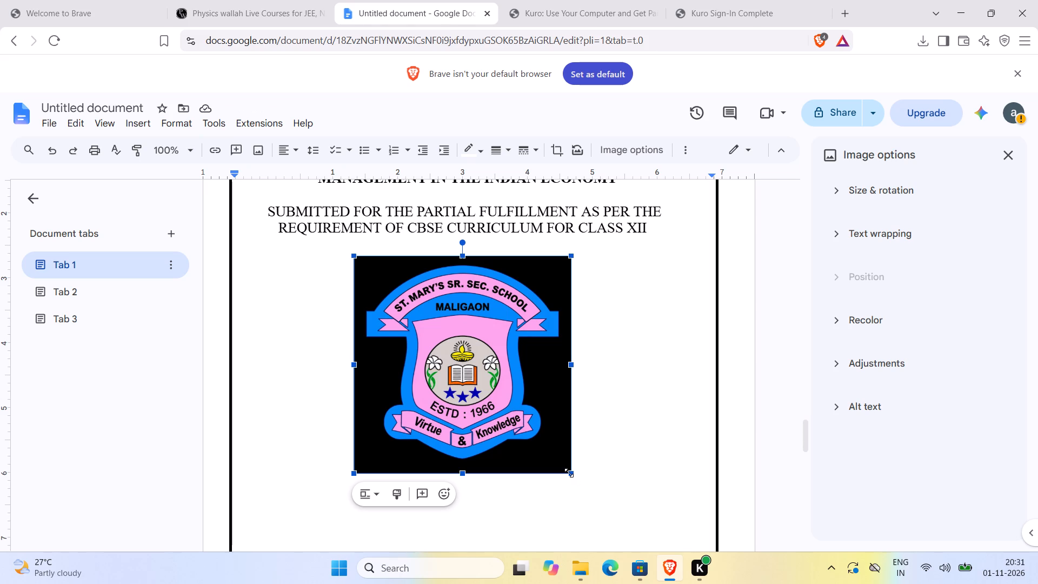
pyautogui.moveTo(569, 473); pyautogui.dragTo(569, 464)
pyautogui.moveTo(571, 470); pyautogui.dragTo(565, 462)
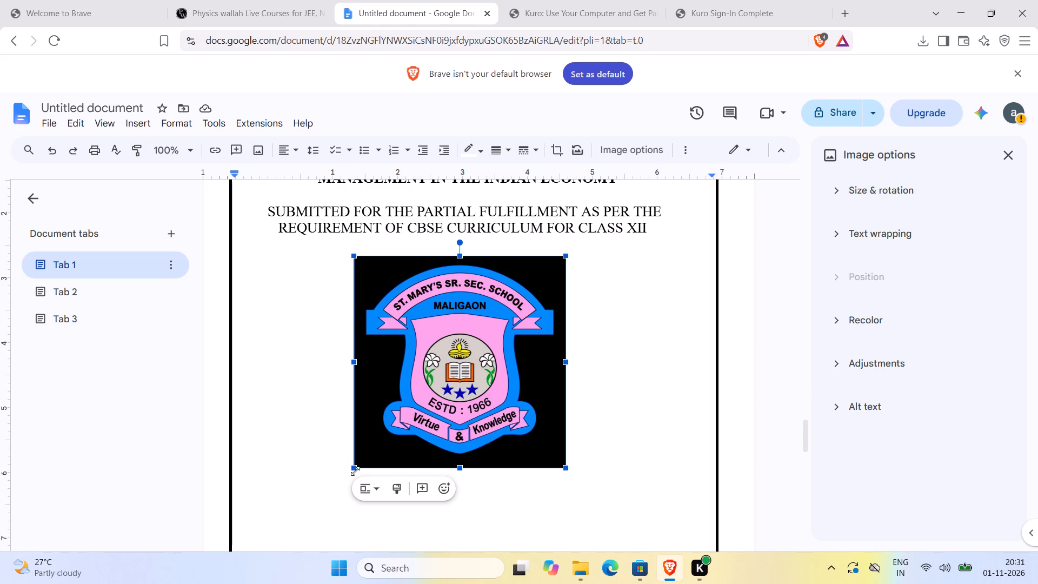
pyautogui.moveTo(354, 465); pyautogui.dragTo(368, 460)
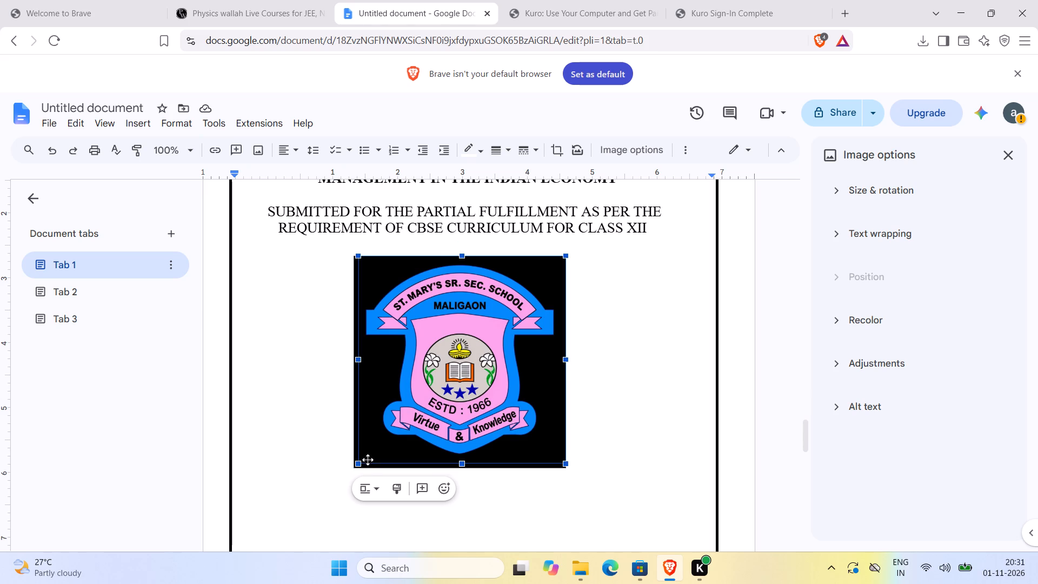
pyautogui.moveTo(368, 460); pyautogui.dragTo(384, 460)
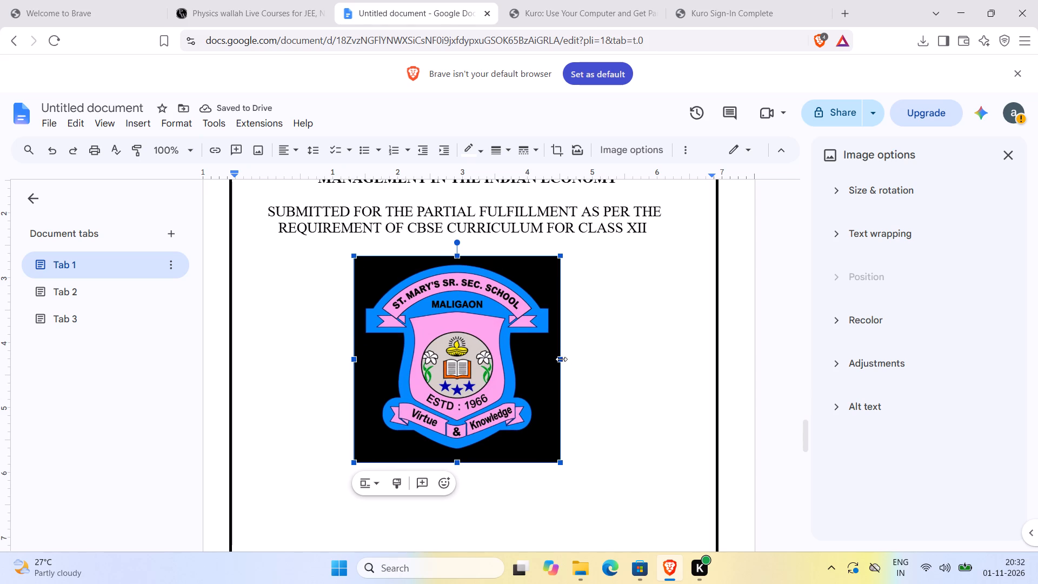
# Widen the crest from its right edge to about 3.4 inches, and scale it down from its upper-left corner to about 3.3 by 3.1 inches.
pyautogui.moveTo(561, 359); pyautogui.dragTo(574, 359)
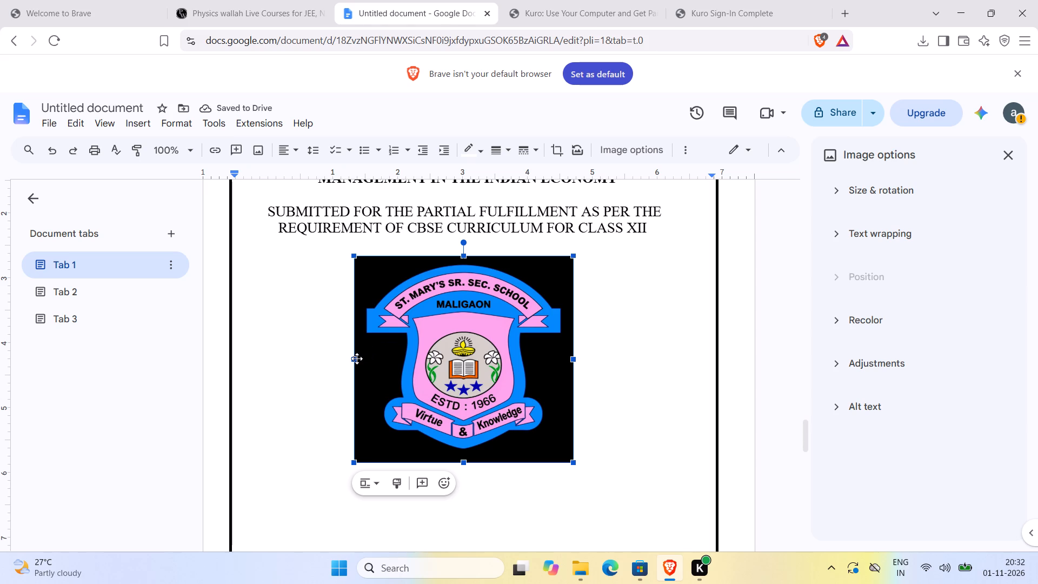
pyautogui.moveTo(357, 359); pyautogui.dragTo(362, 359)
pyautogui.moveTo(356, 256); pyautogui.dragTo(371, 263)
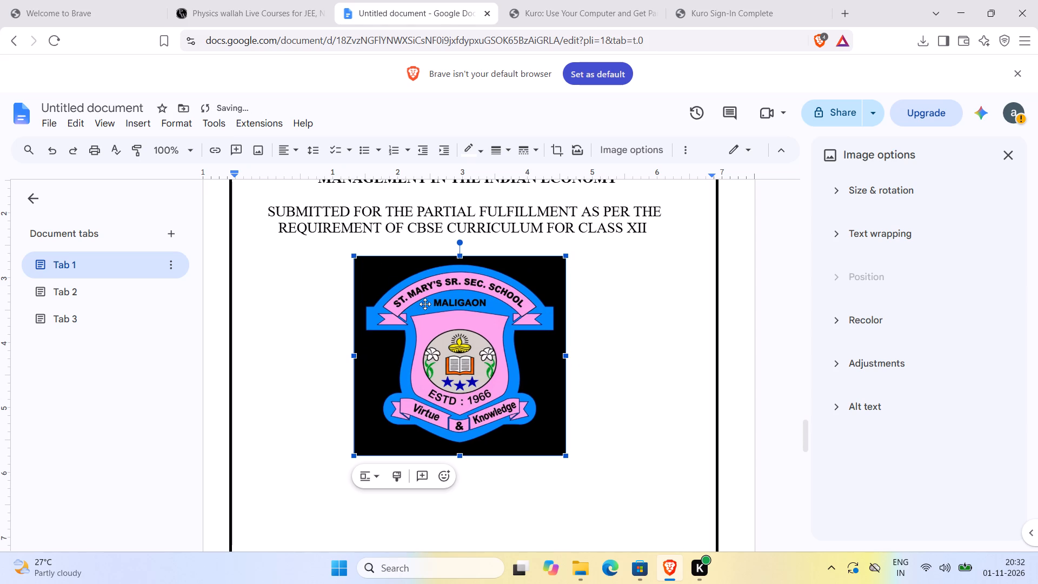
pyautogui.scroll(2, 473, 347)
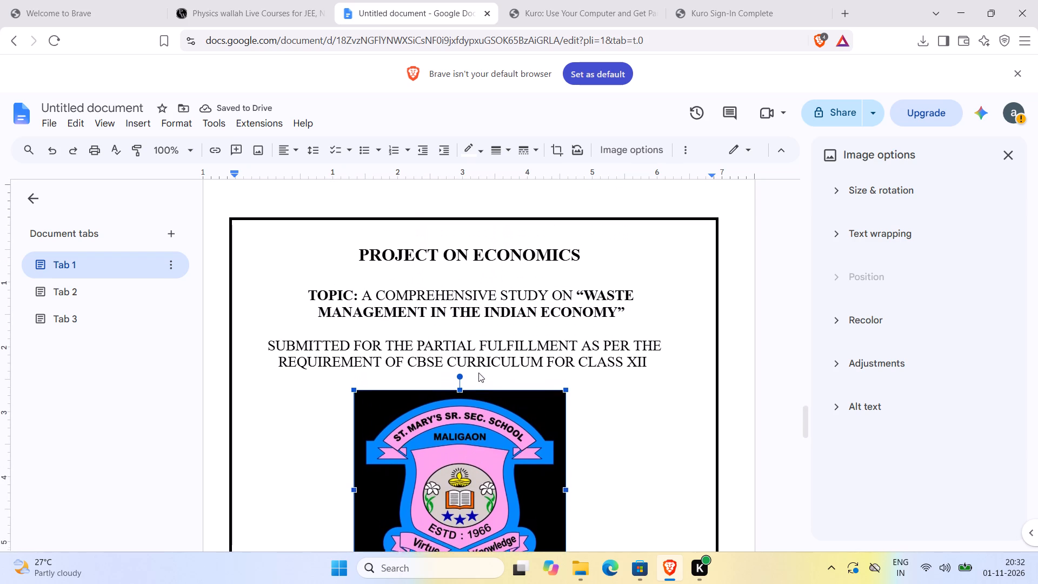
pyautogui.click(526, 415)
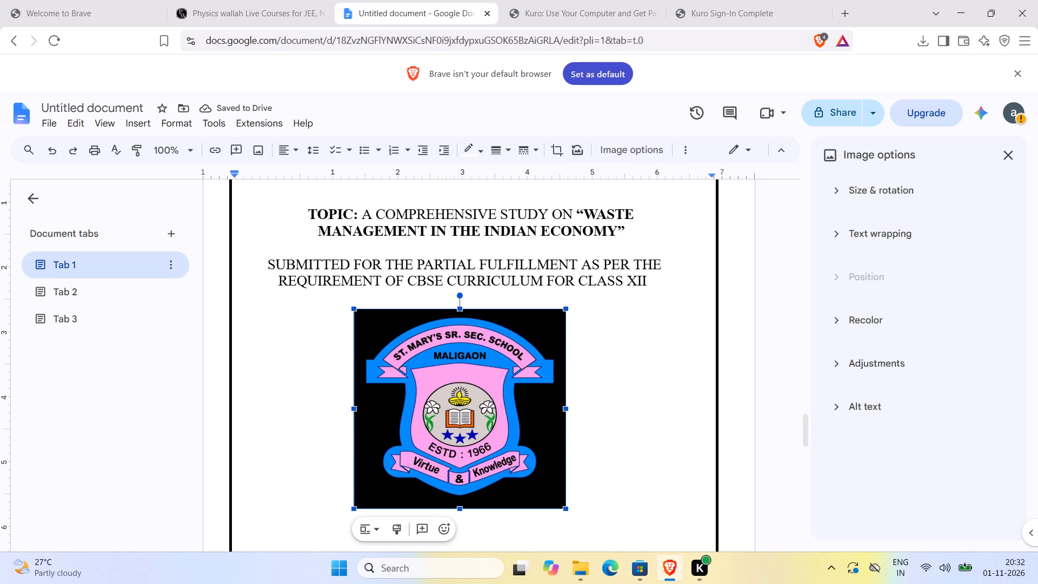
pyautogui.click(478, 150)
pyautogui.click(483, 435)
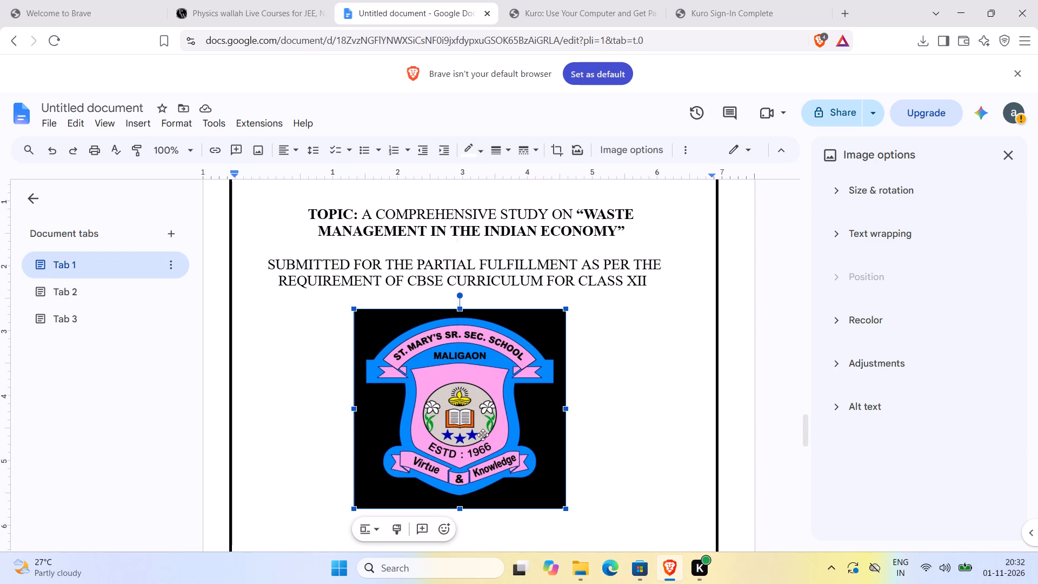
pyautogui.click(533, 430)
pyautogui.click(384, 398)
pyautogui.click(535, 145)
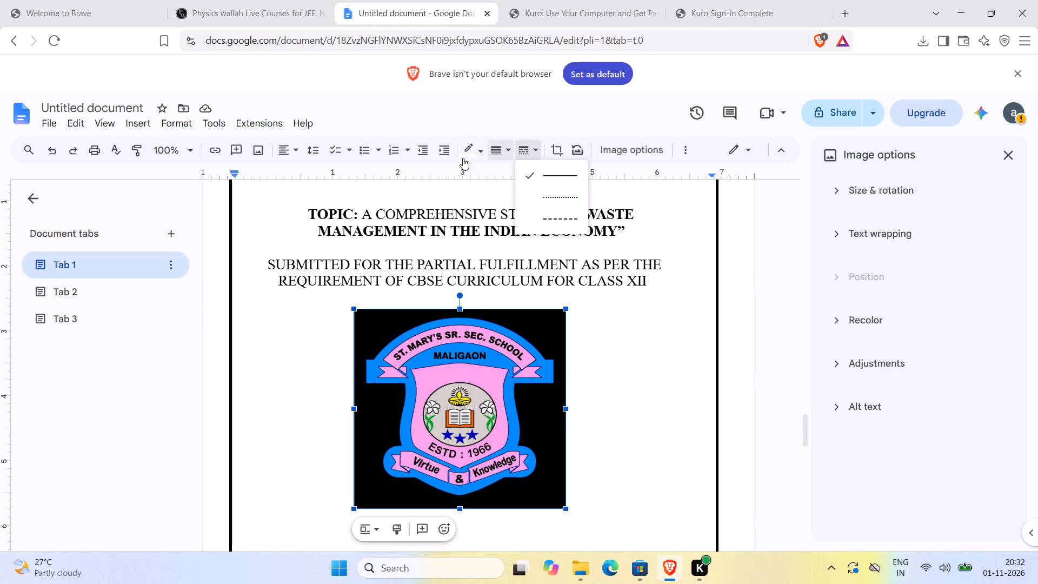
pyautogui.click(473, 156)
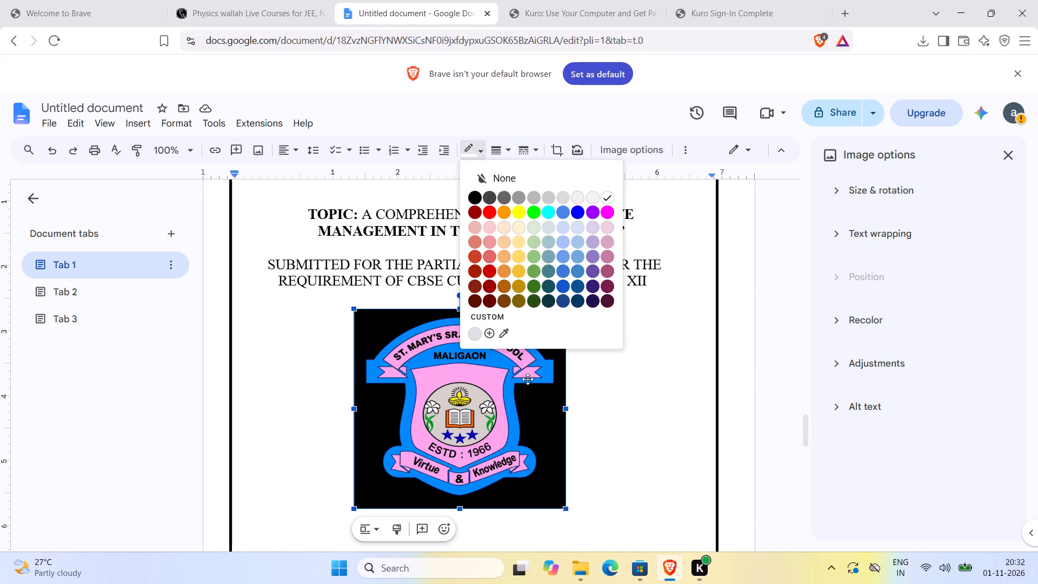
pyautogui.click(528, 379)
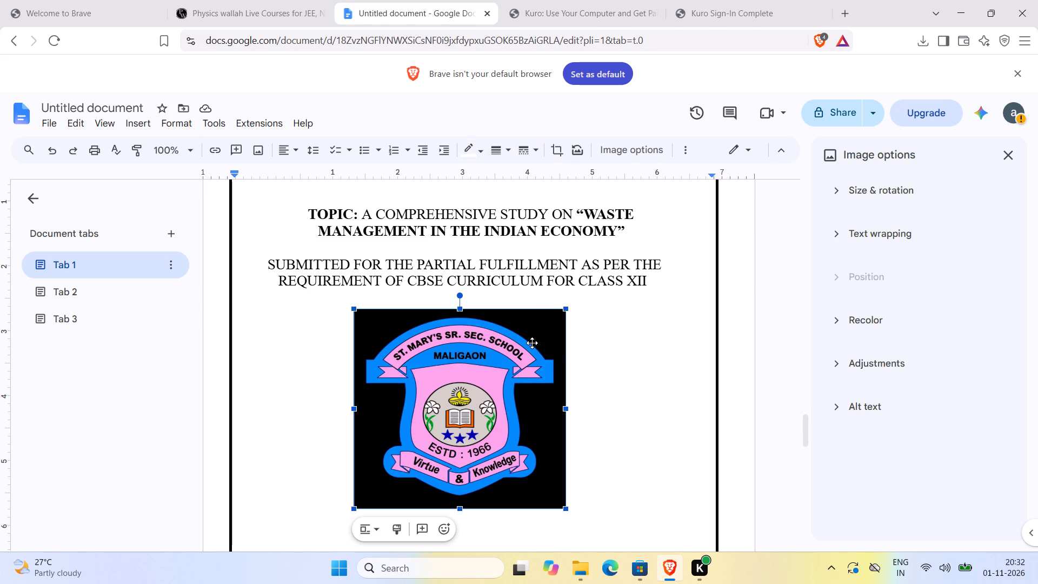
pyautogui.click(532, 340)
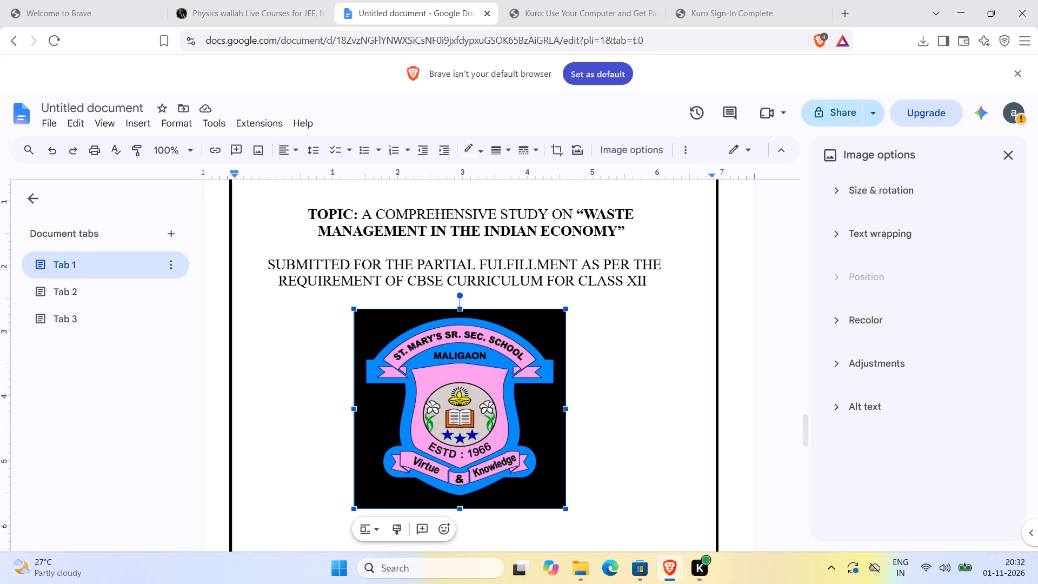
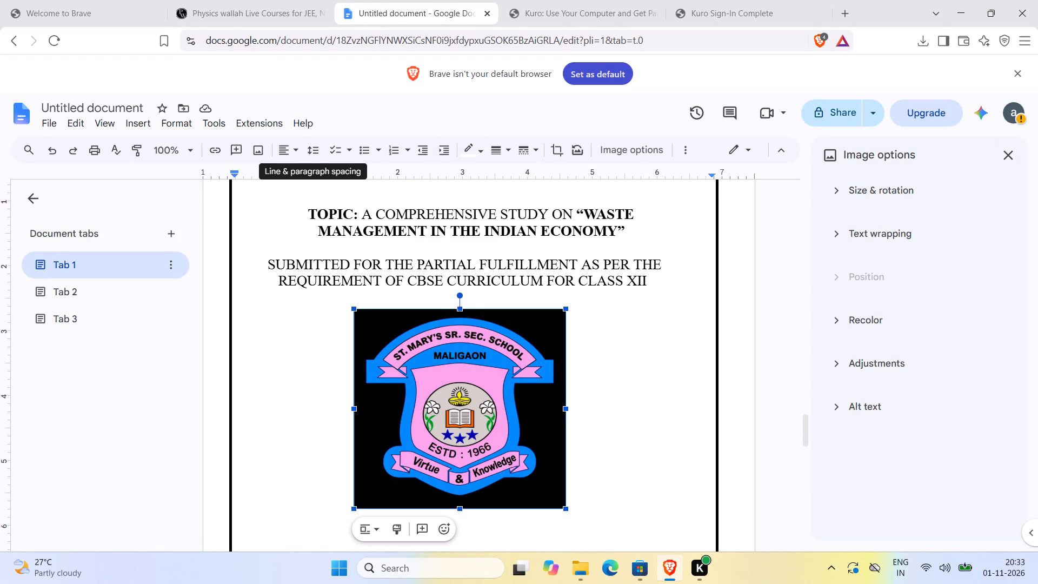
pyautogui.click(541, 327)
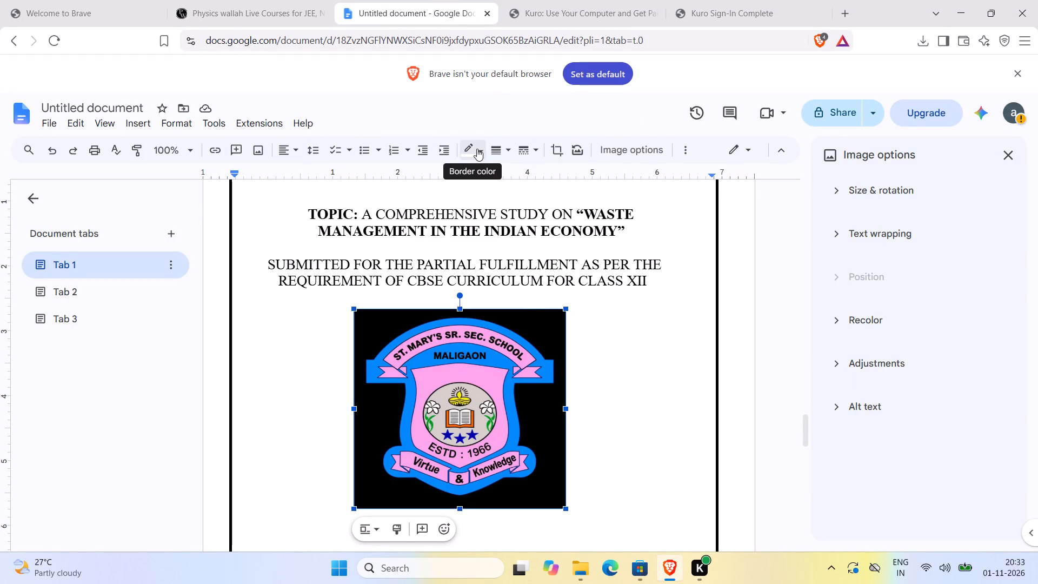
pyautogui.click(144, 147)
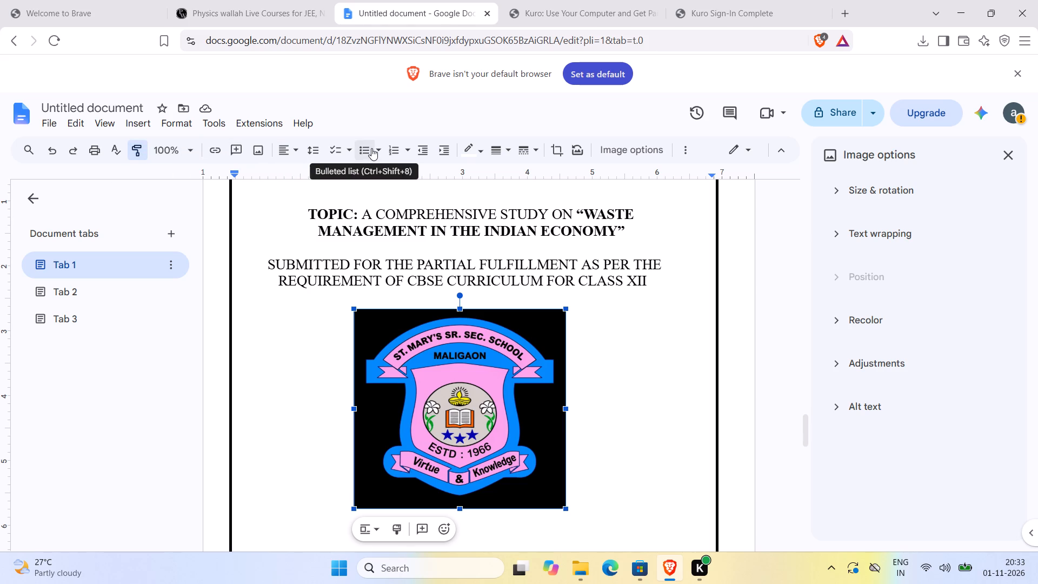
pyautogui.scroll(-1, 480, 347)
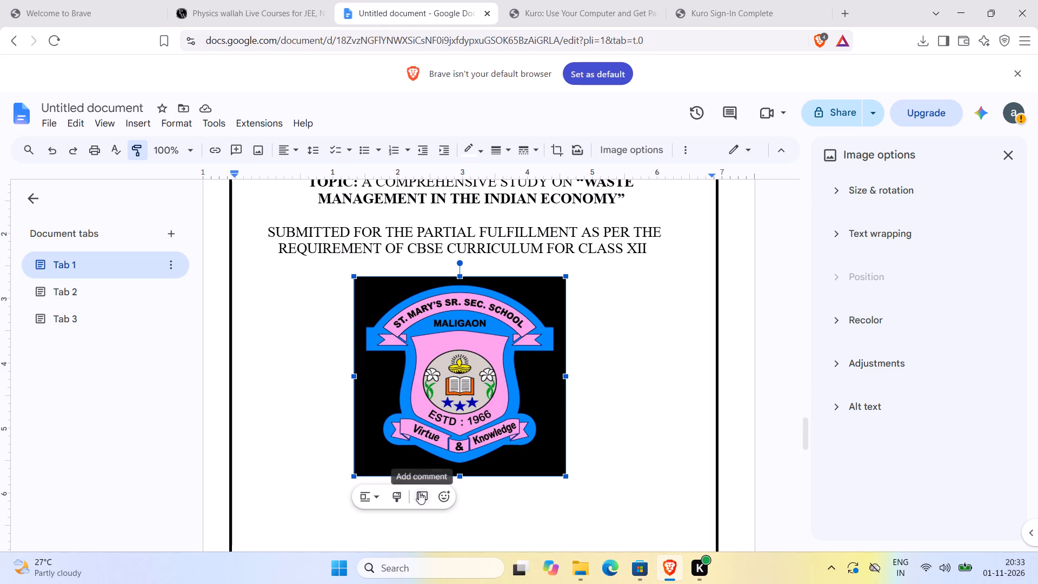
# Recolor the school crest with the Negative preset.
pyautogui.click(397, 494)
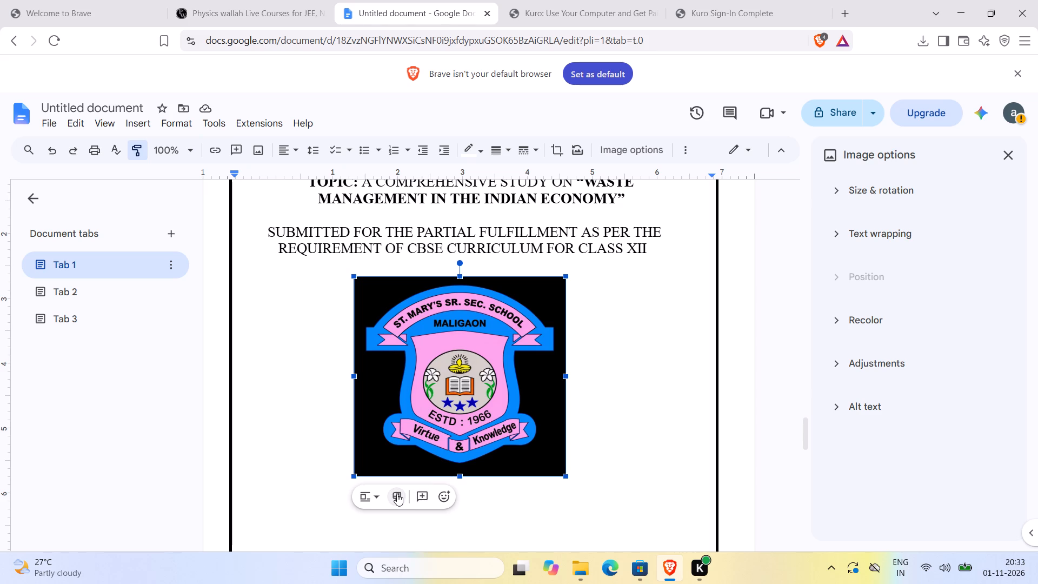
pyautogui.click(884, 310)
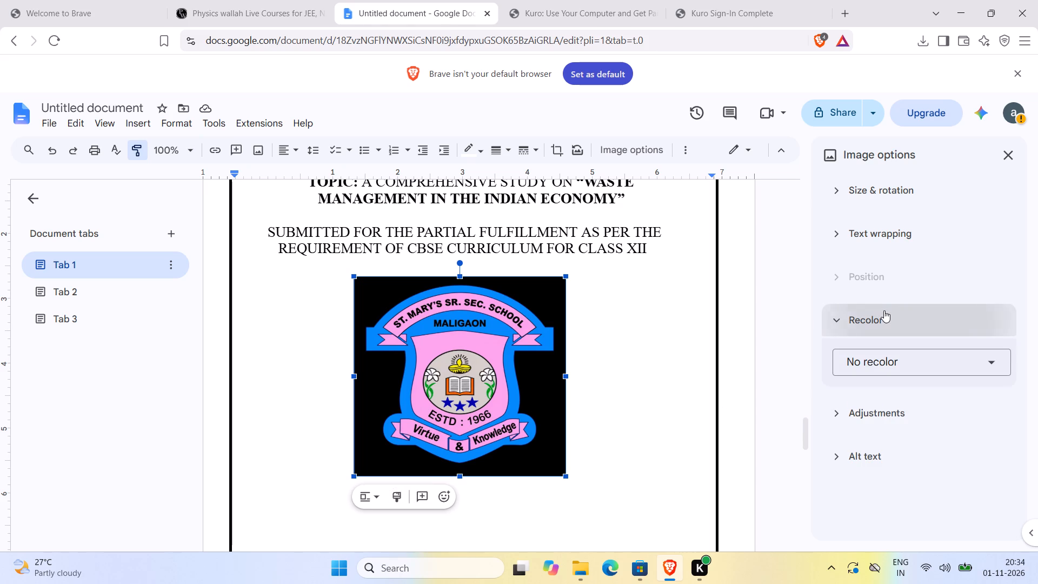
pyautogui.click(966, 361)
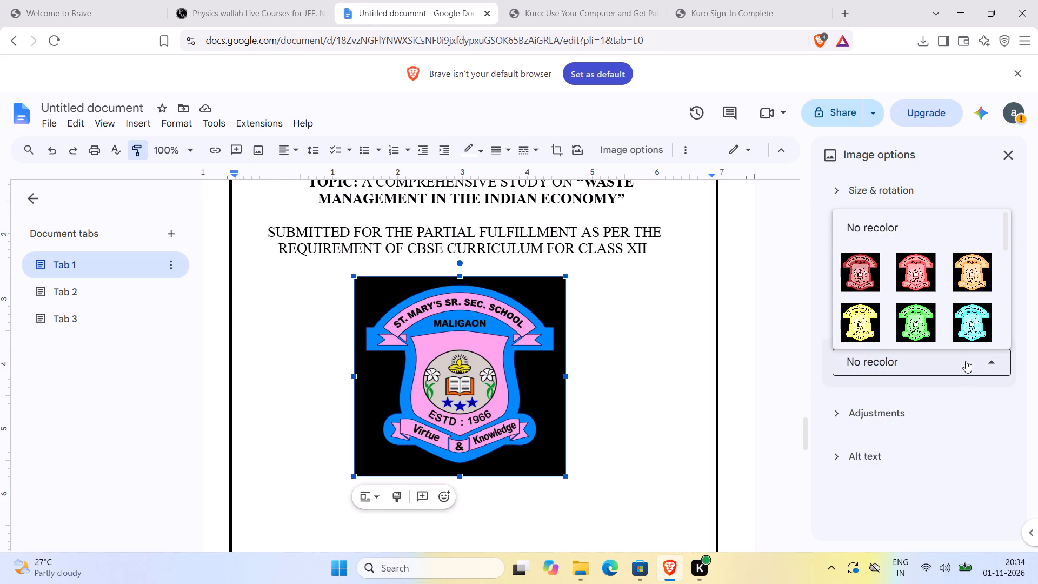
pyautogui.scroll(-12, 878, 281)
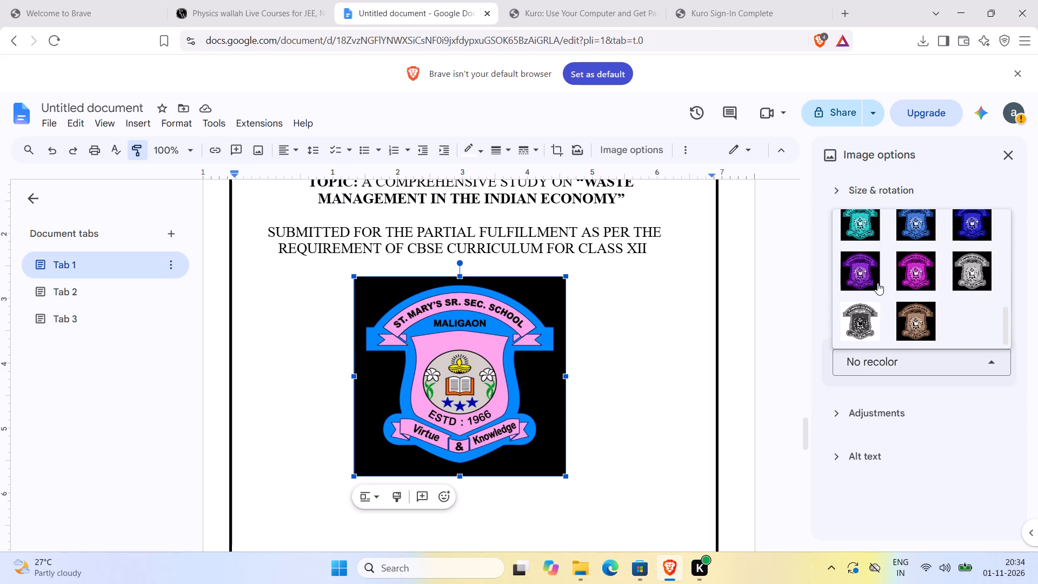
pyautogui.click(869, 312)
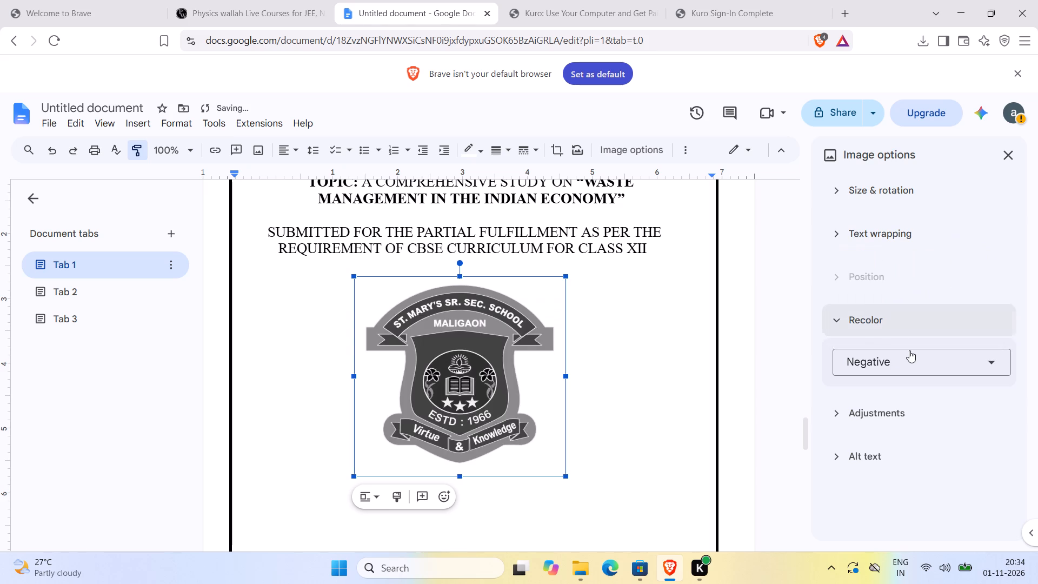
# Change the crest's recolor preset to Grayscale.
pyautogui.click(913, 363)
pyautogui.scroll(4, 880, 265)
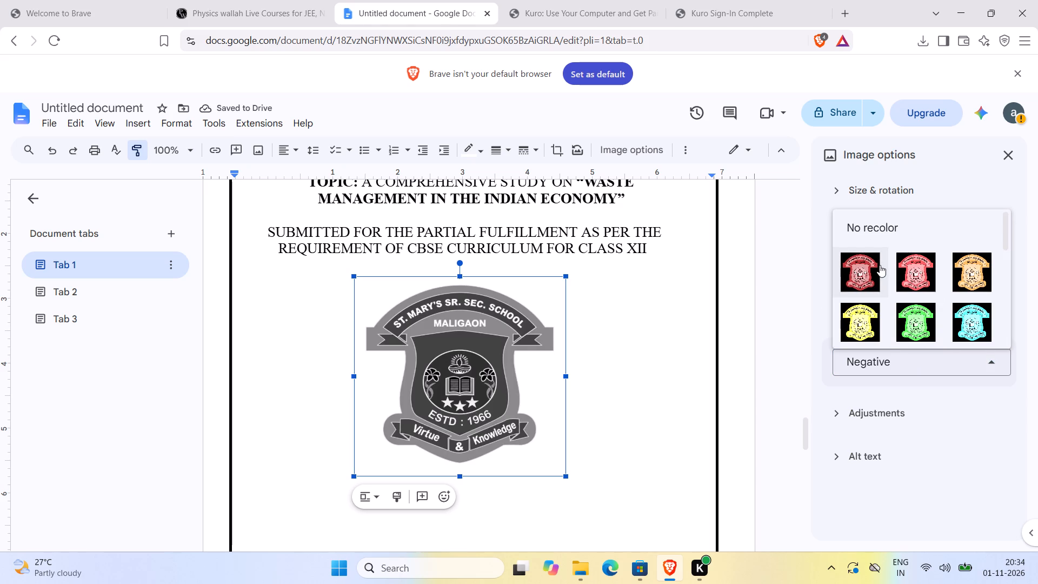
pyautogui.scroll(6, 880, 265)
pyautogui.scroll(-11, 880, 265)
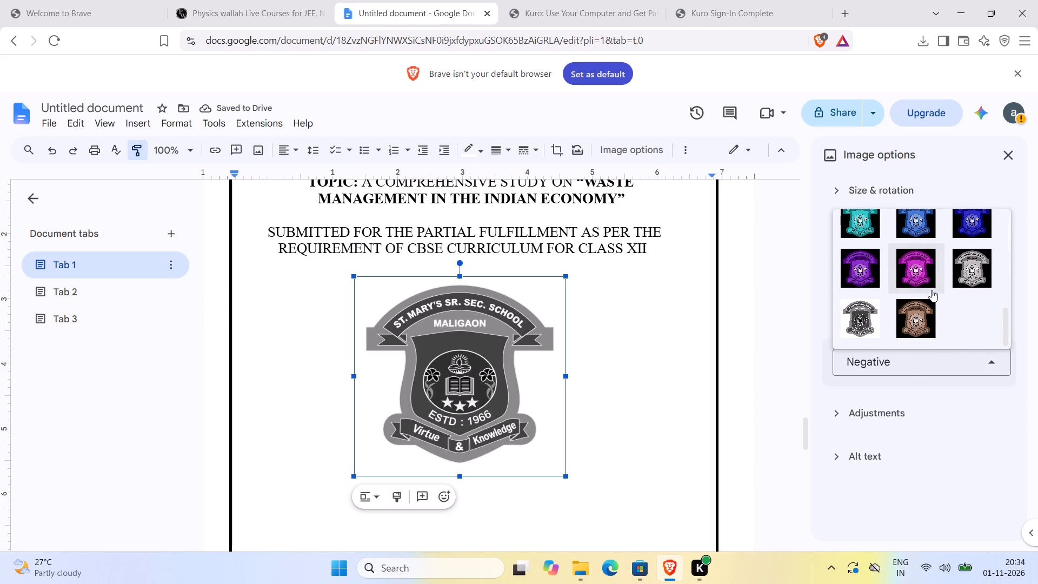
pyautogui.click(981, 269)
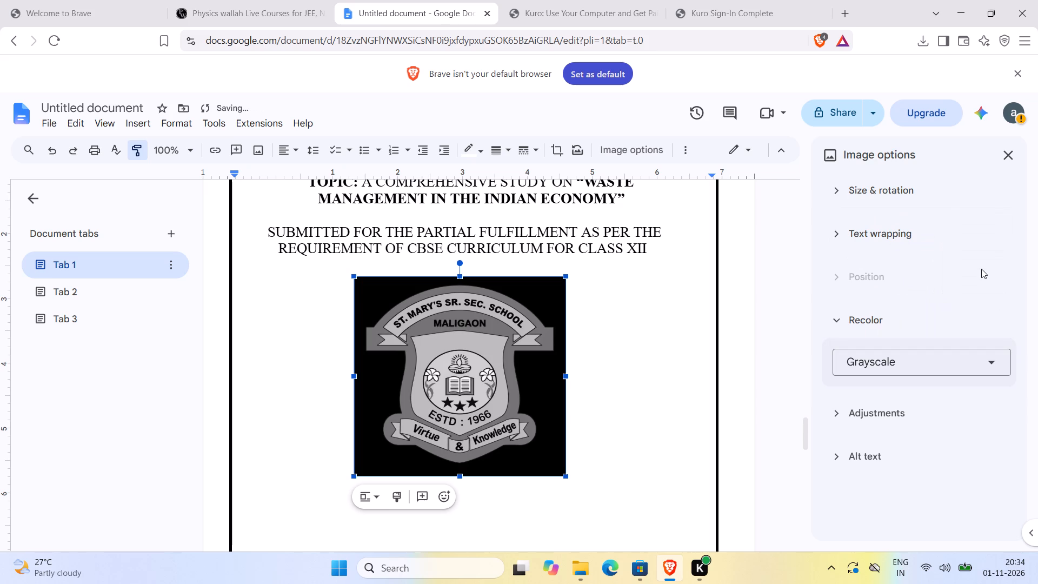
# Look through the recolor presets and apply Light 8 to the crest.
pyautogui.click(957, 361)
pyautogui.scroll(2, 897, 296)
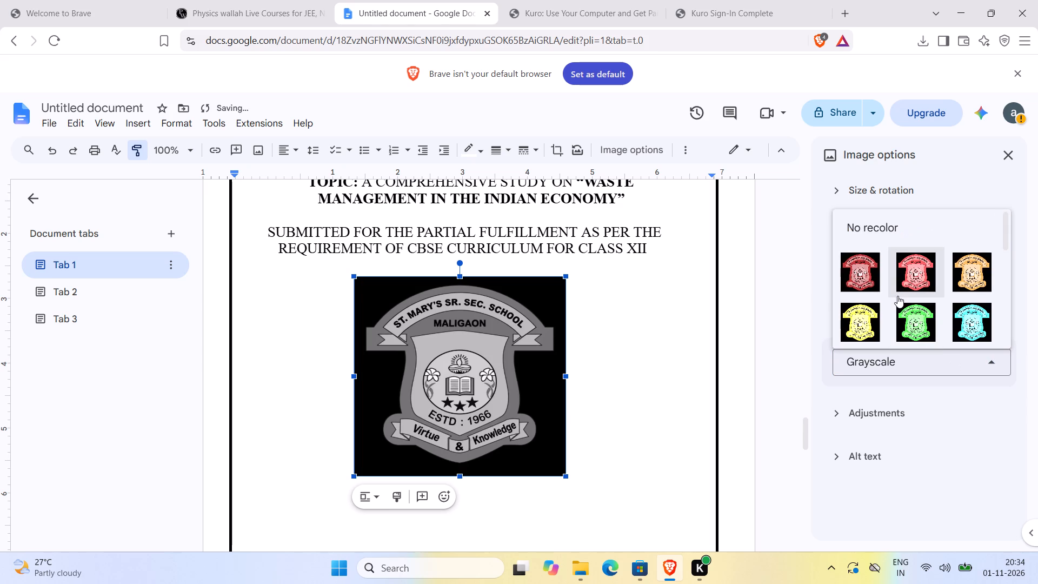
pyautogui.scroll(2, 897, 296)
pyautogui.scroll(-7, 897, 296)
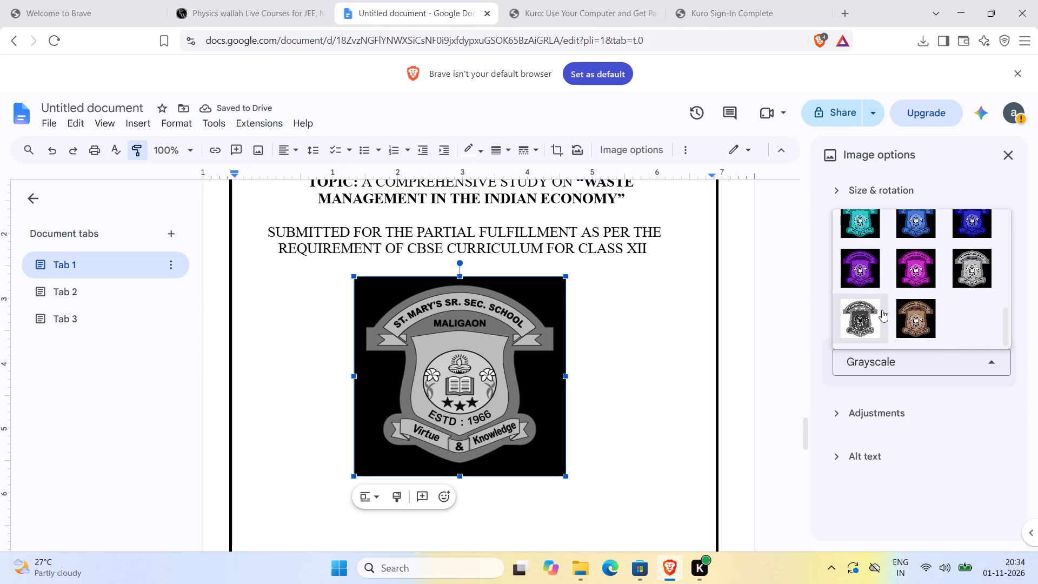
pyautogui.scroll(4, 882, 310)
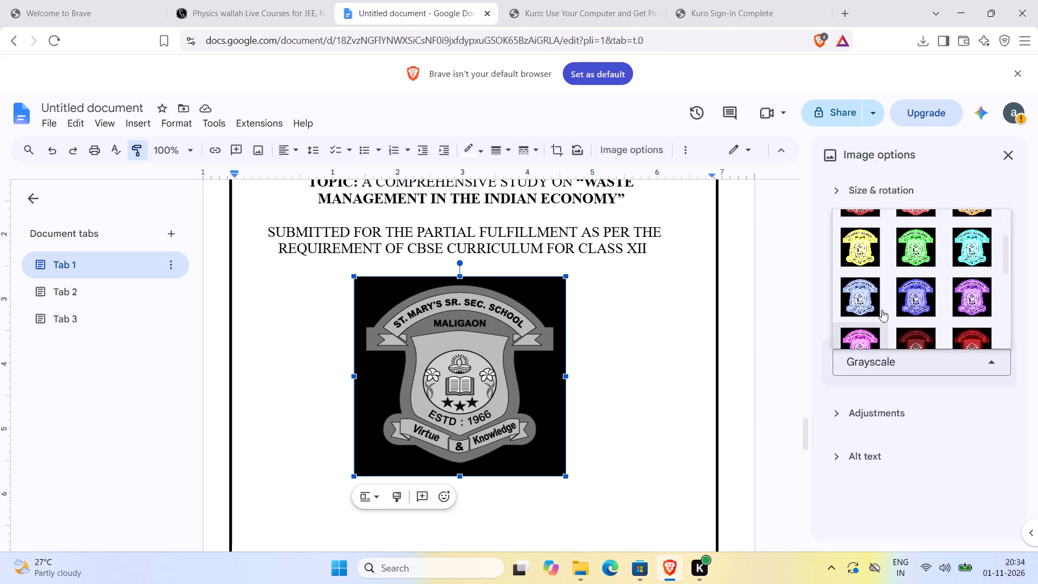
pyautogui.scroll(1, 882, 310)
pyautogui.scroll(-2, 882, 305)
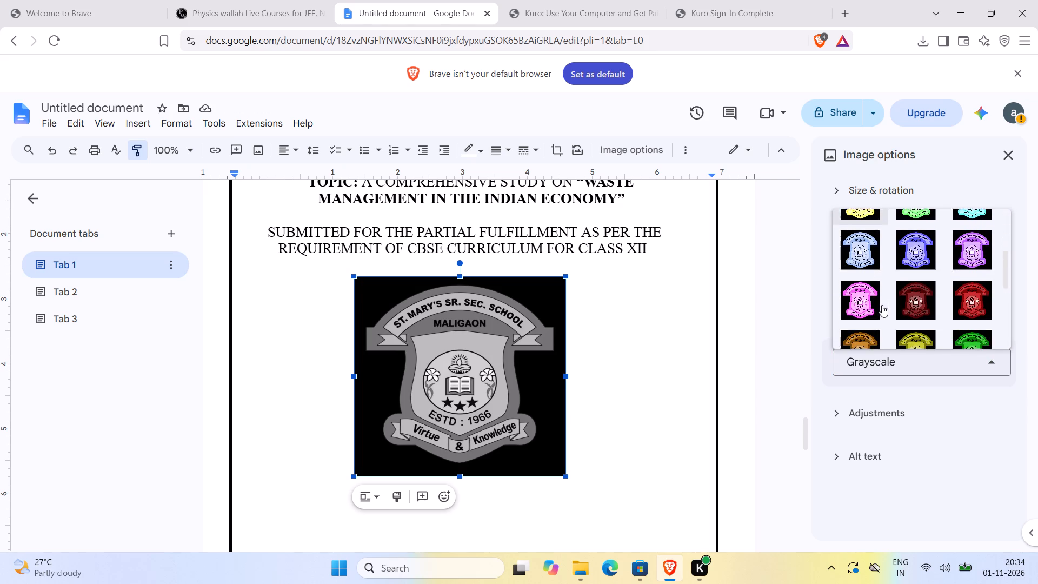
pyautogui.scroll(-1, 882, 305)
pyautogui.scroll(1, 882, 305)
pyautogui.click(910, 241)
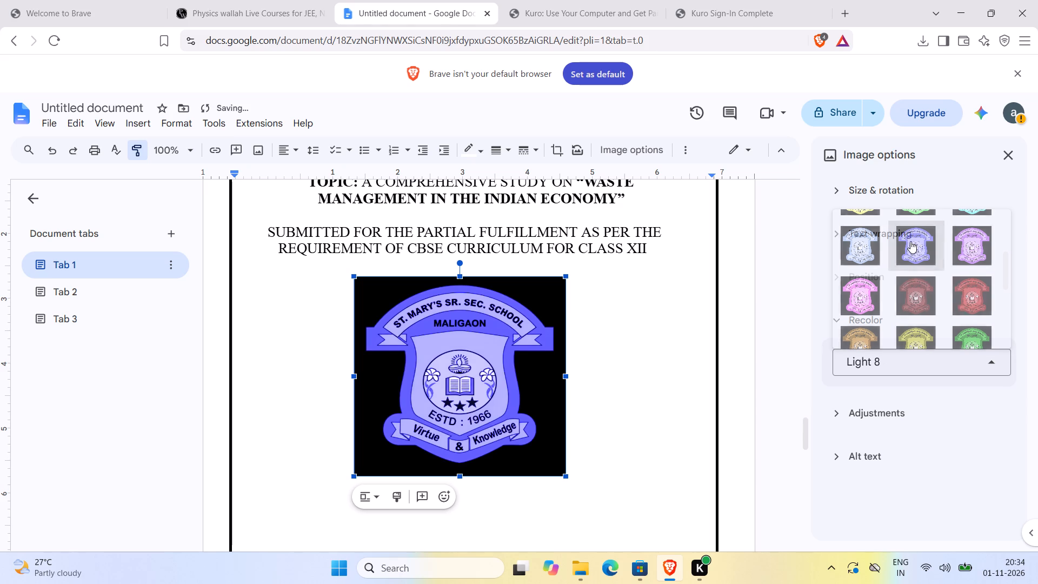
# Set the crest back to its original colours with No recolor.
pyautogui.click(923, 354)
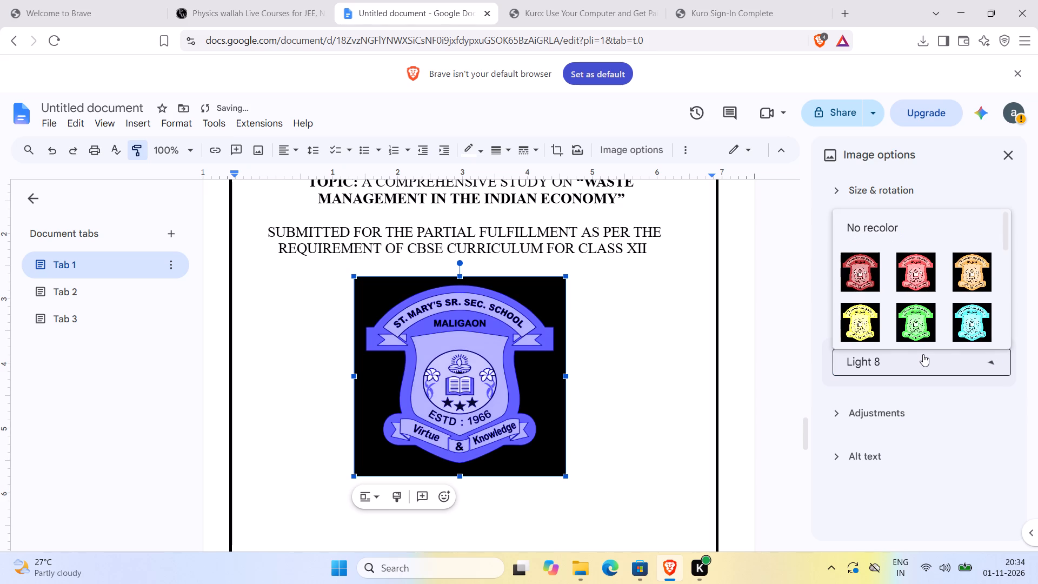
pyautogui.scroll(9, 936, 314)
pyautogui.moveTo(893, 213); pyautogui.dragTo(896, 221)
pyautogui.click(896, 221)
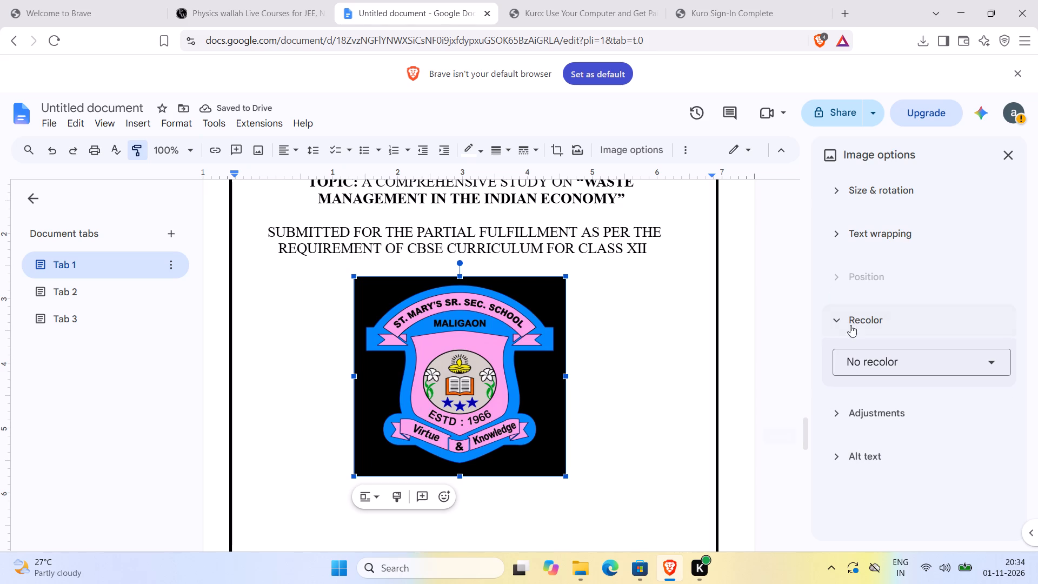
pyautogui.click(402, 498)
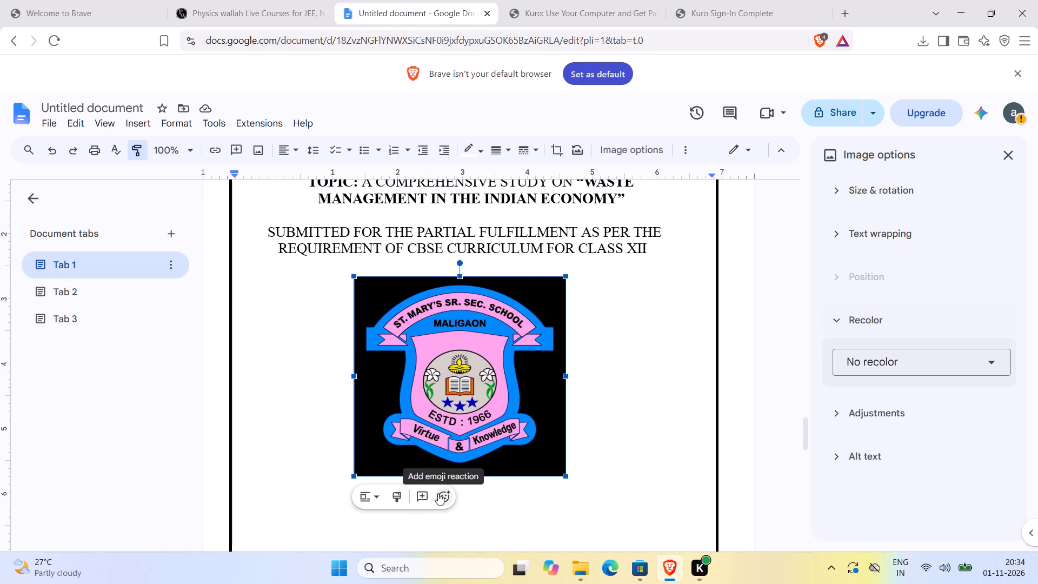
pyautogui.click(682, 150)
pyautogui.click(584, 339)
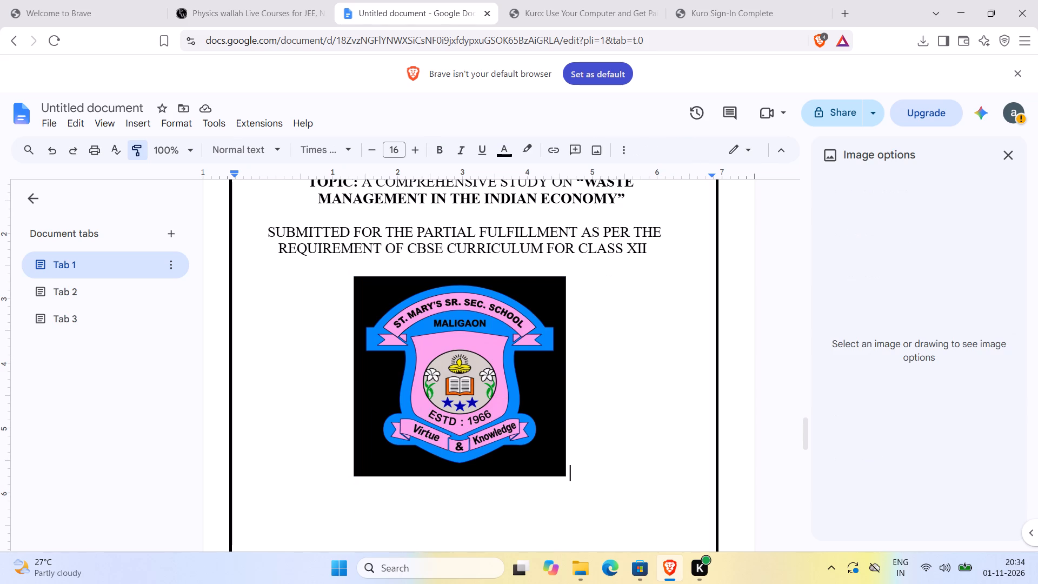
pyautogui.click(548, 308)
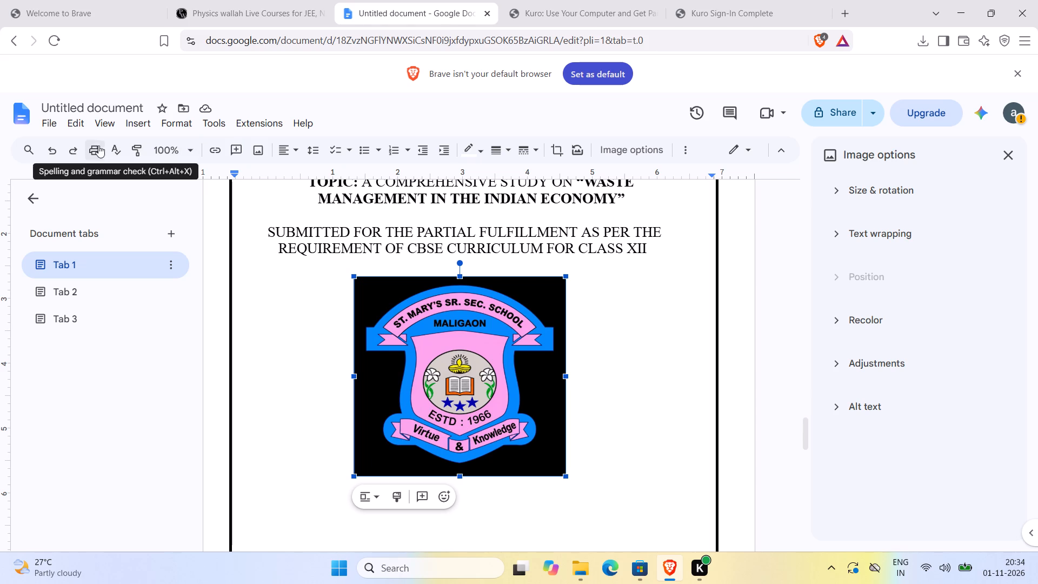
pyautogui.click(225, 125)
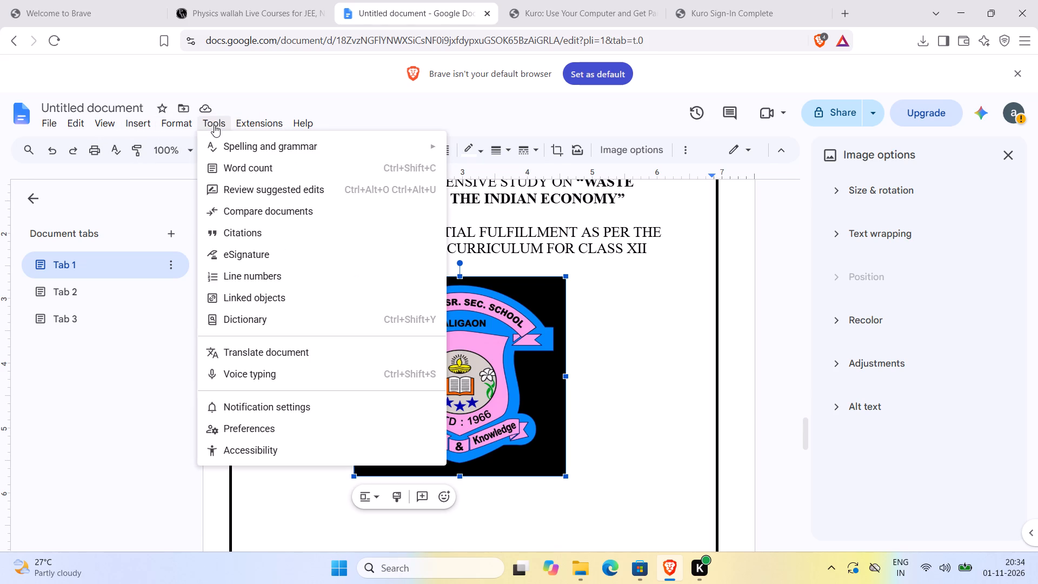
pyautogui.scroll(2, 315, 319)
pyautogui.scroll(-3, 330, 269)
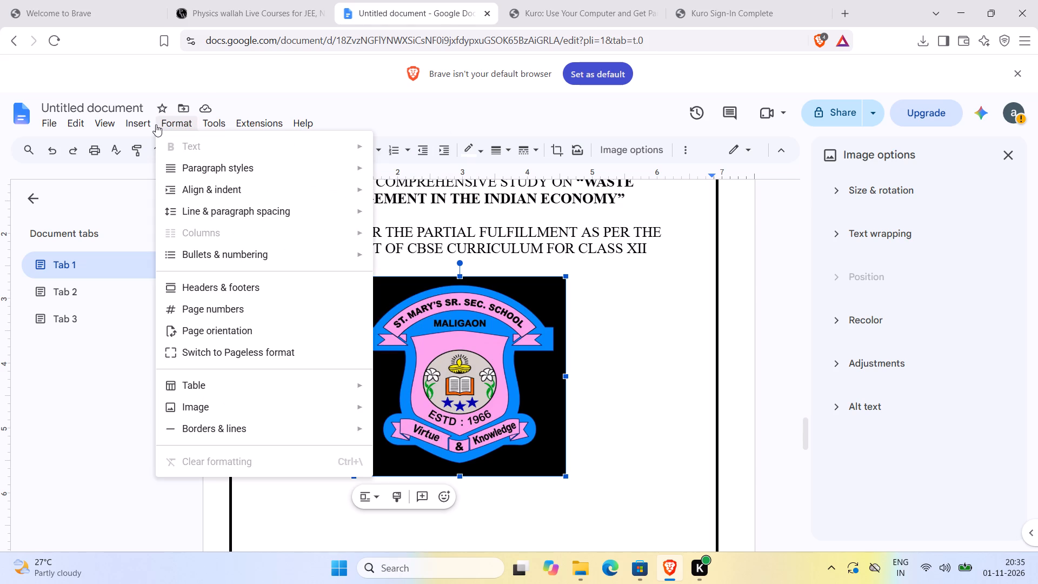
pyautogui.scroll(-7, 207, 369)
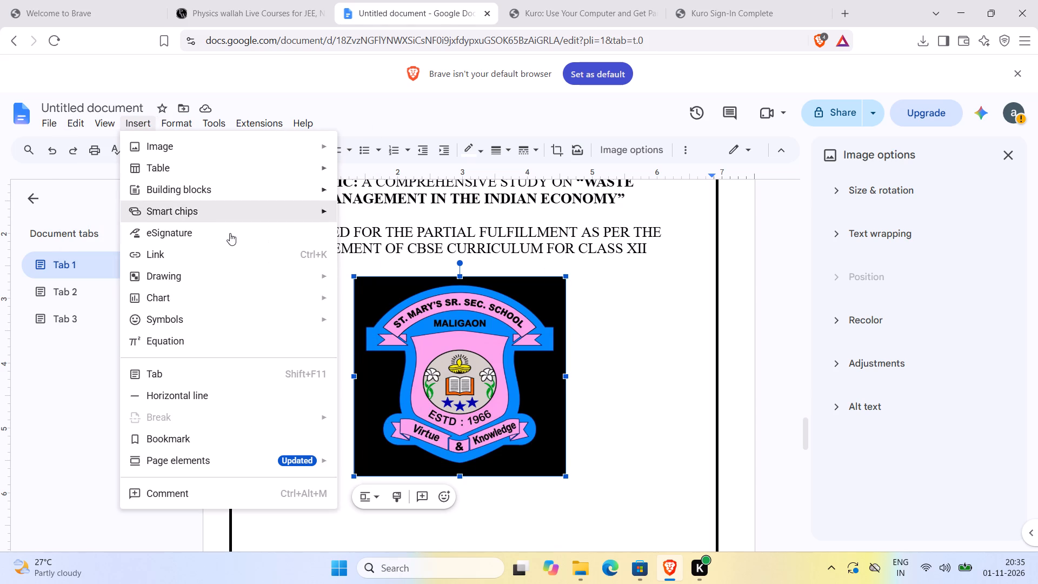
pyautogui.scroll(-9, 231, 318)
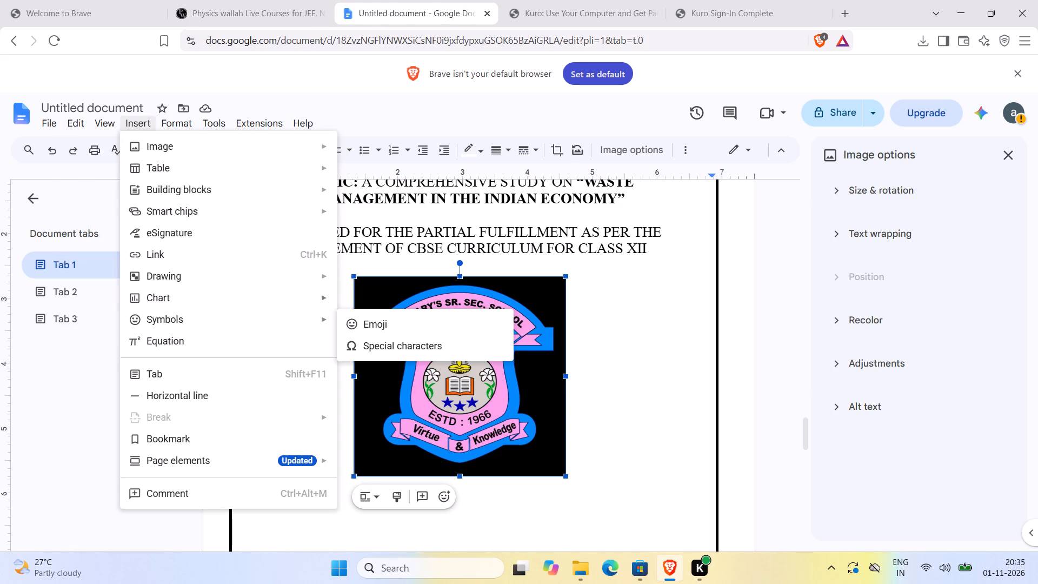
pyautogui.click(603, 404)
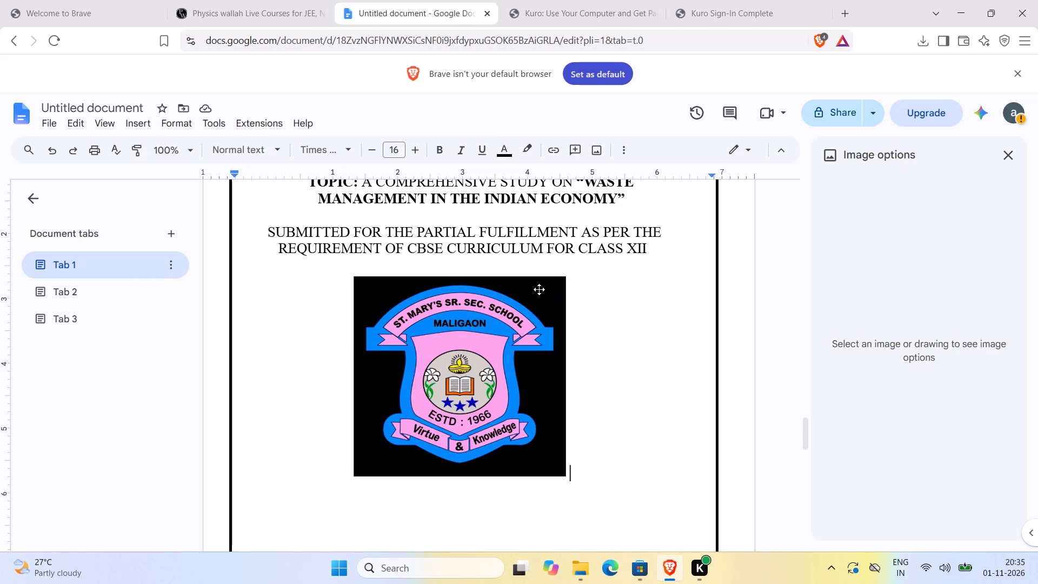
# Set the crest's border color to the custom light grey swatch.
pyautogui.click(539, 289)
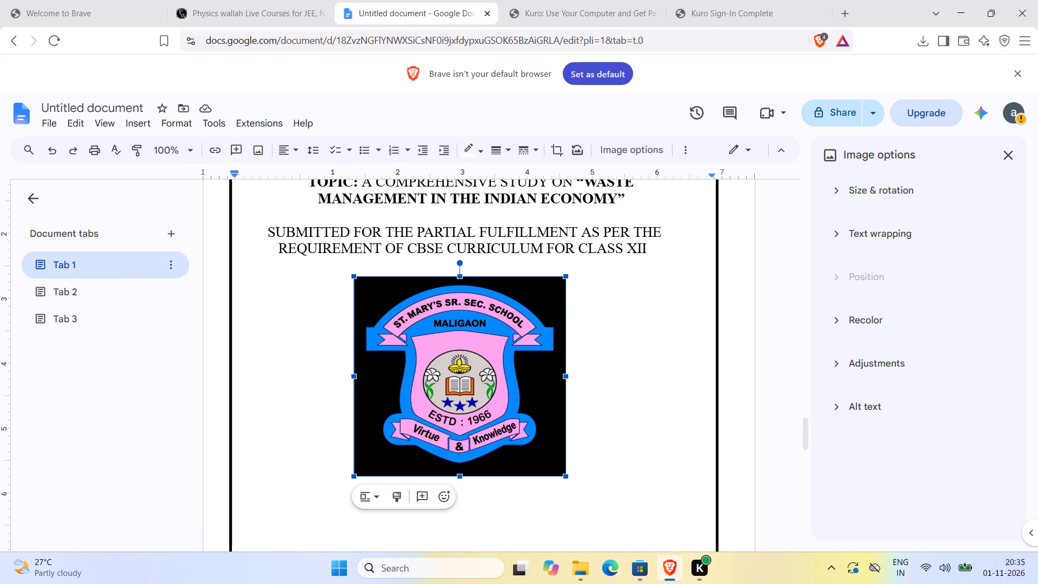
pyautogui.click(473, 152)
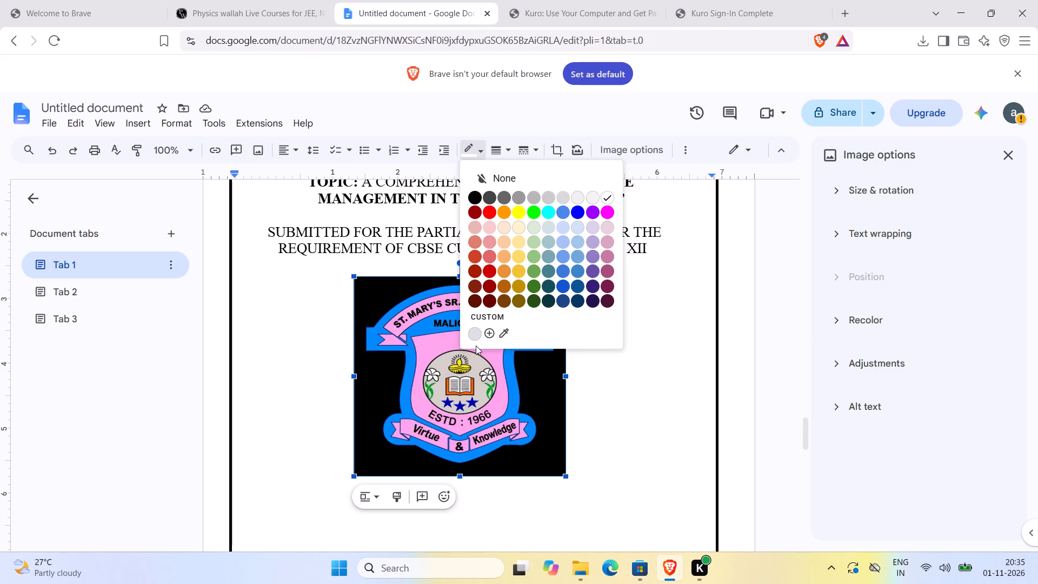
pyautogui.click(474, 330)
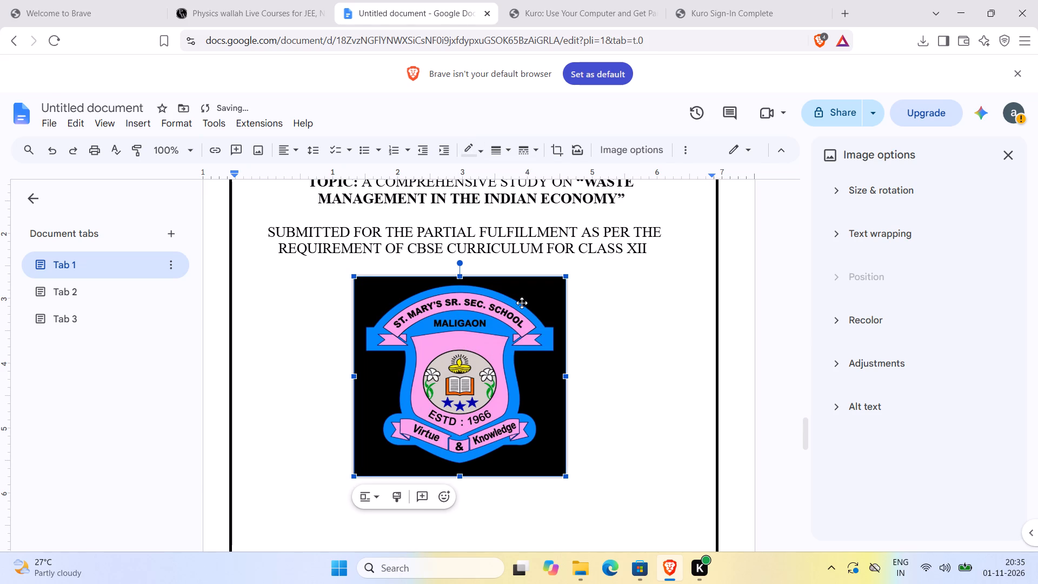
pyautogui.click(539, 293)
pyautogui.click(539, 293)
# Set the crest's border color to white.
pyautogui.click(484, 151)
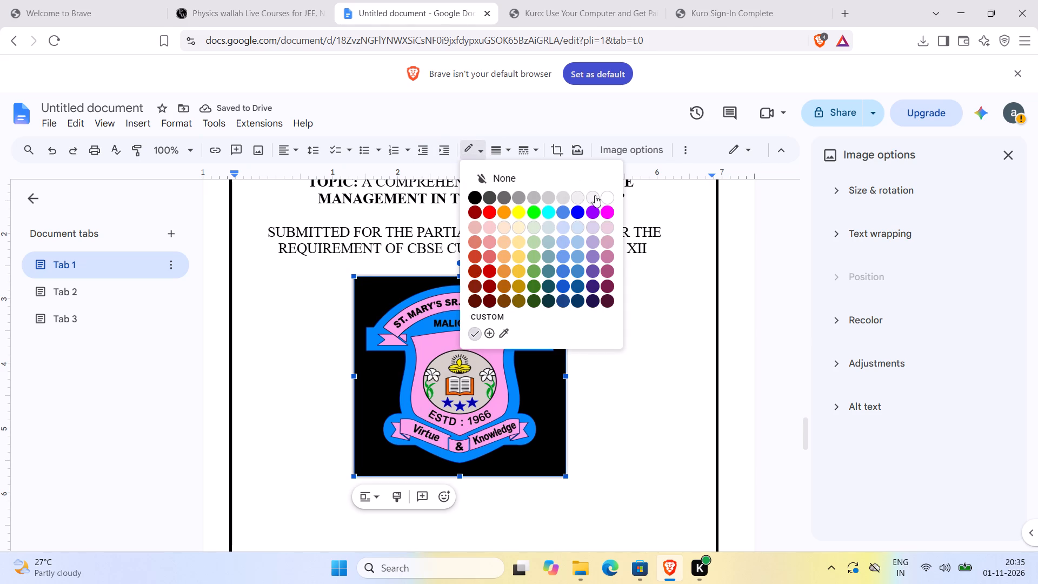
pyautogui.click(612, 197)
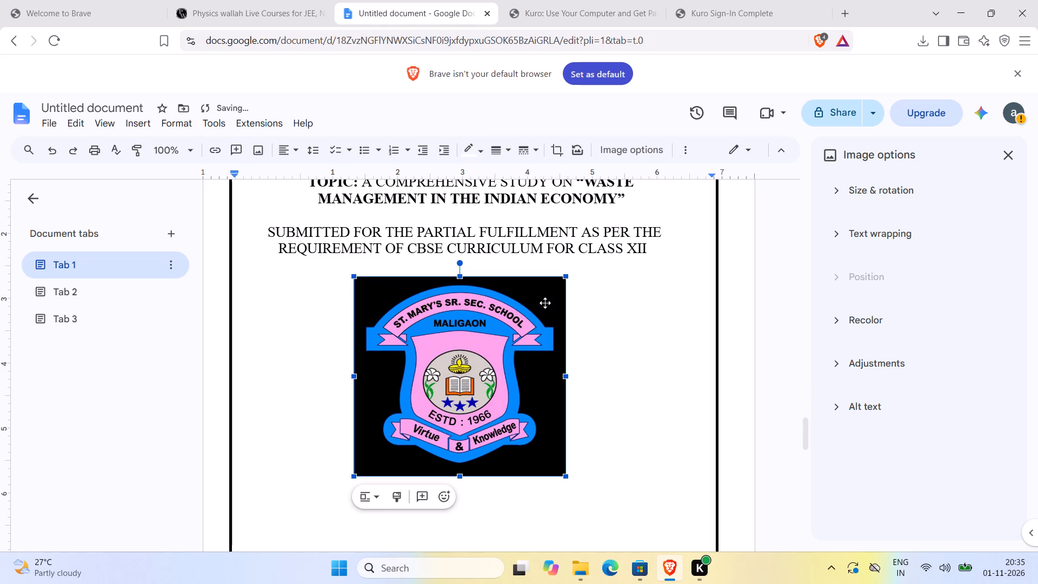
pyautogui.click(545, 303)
# Open the text wrapping options for the crest.
pyautogui.click(538, 297)
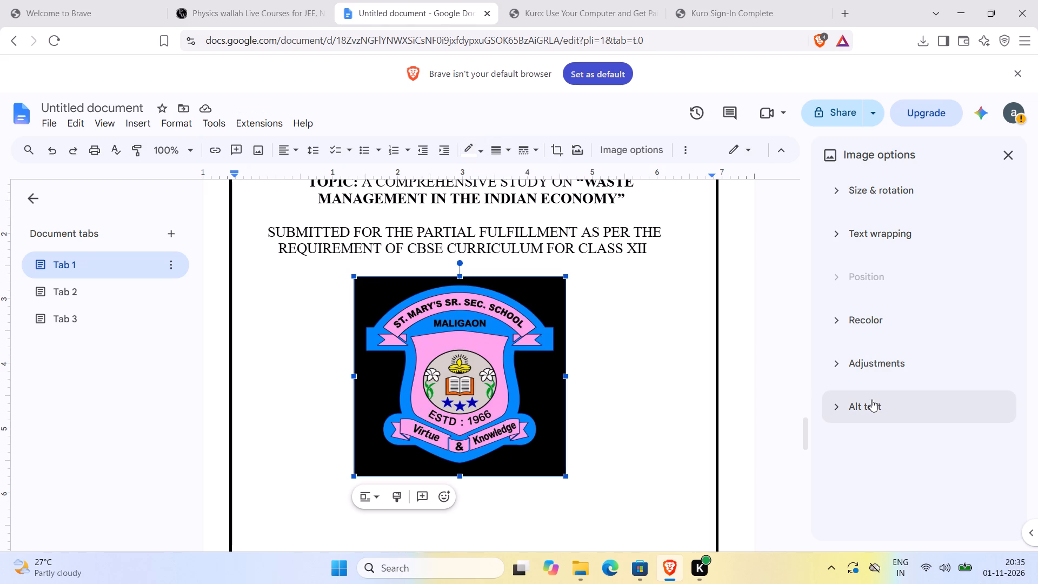
pyautogui.click(875, 229)
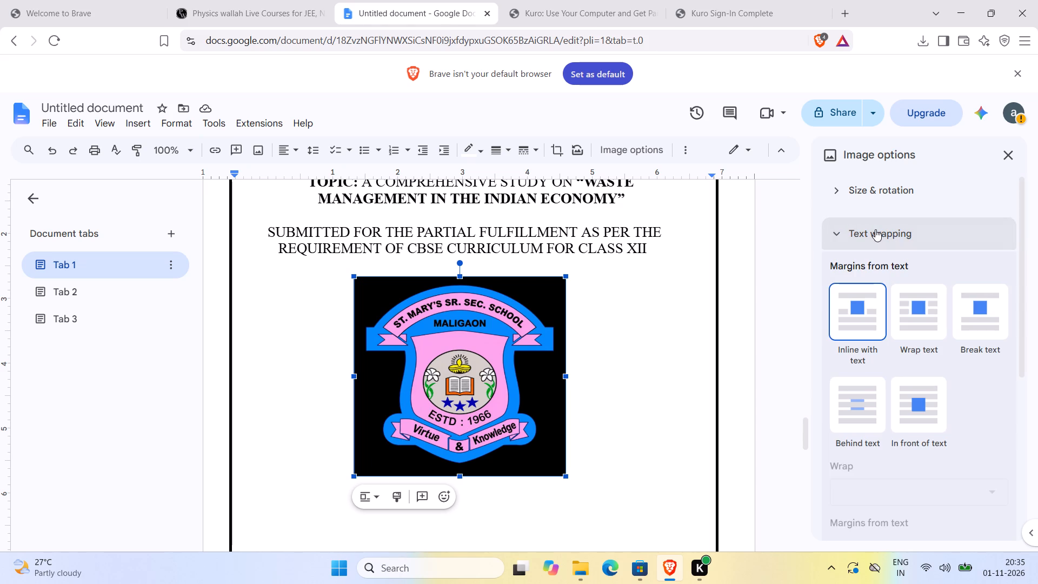
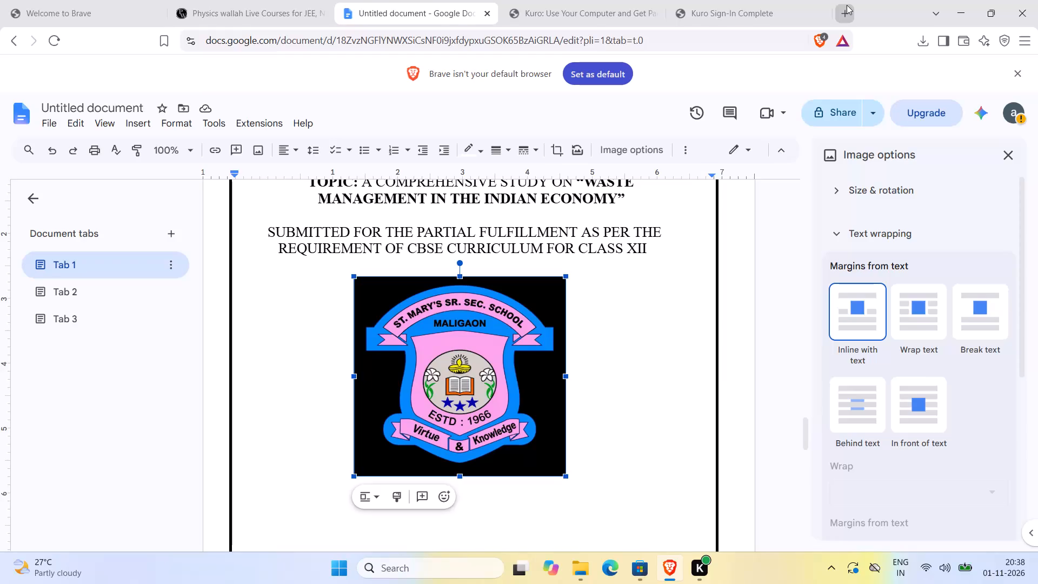
# Open the remove.bg website in a new browser tab.
pyautogui.click(847, 5)
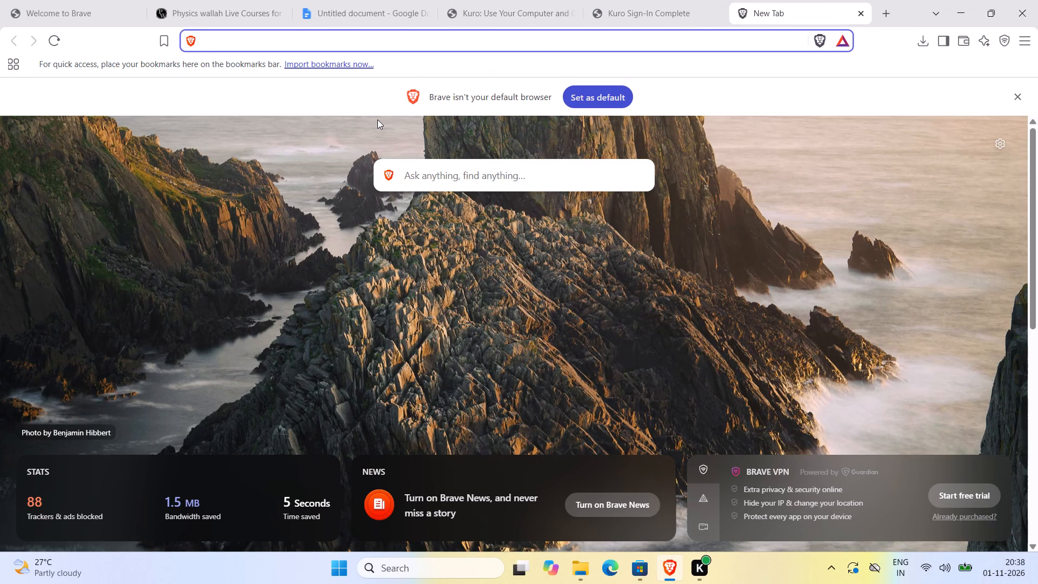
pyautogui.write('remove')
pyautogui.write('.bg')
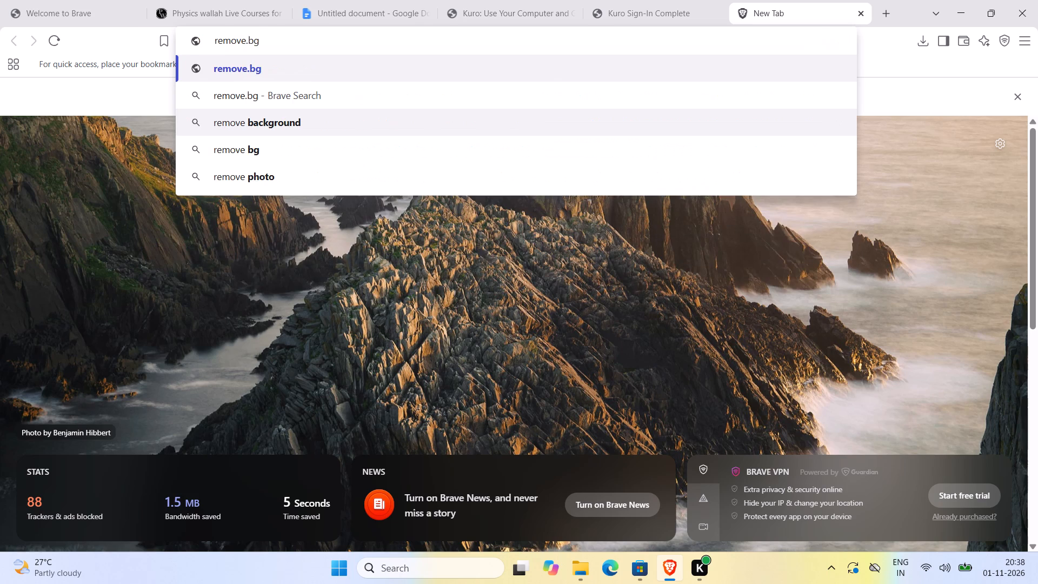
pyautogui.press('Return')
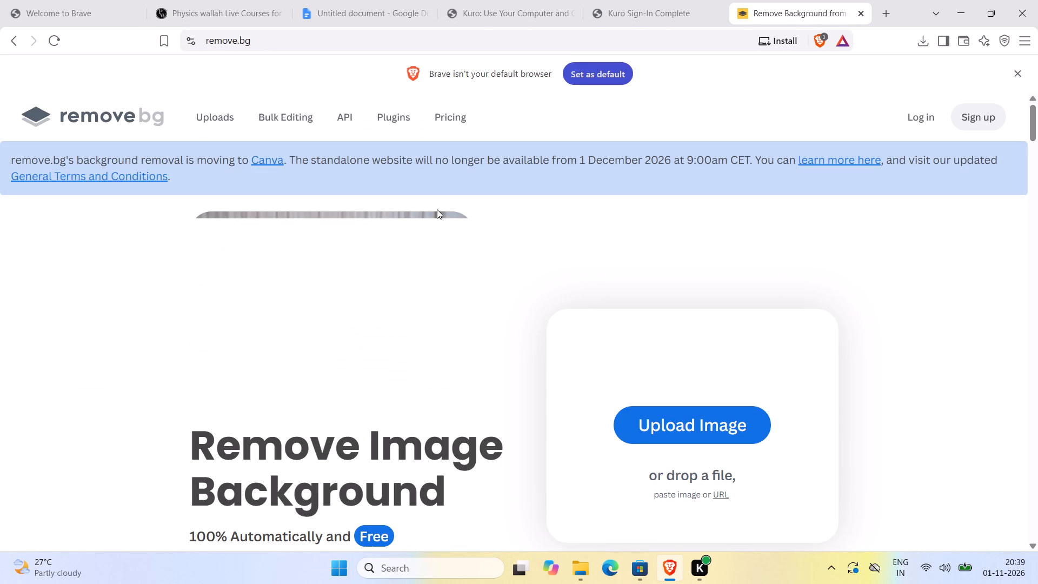
# Upload the crest file WhatsApp Image 2026-11-01 at 20.20.31 from Downloads for background removal.
pyautogui.click(683, 427)
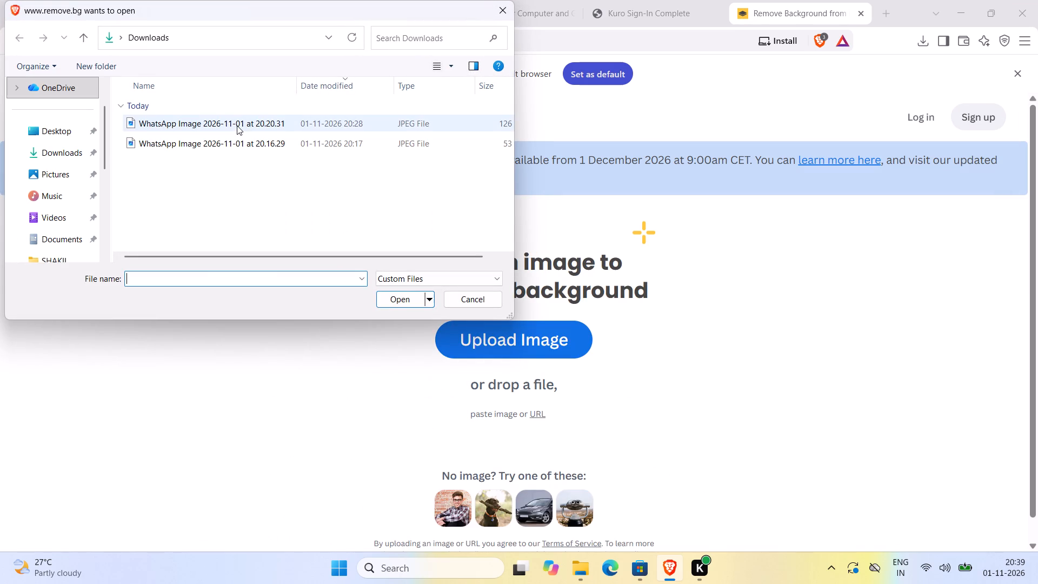
pyautogui.click(237, 125)
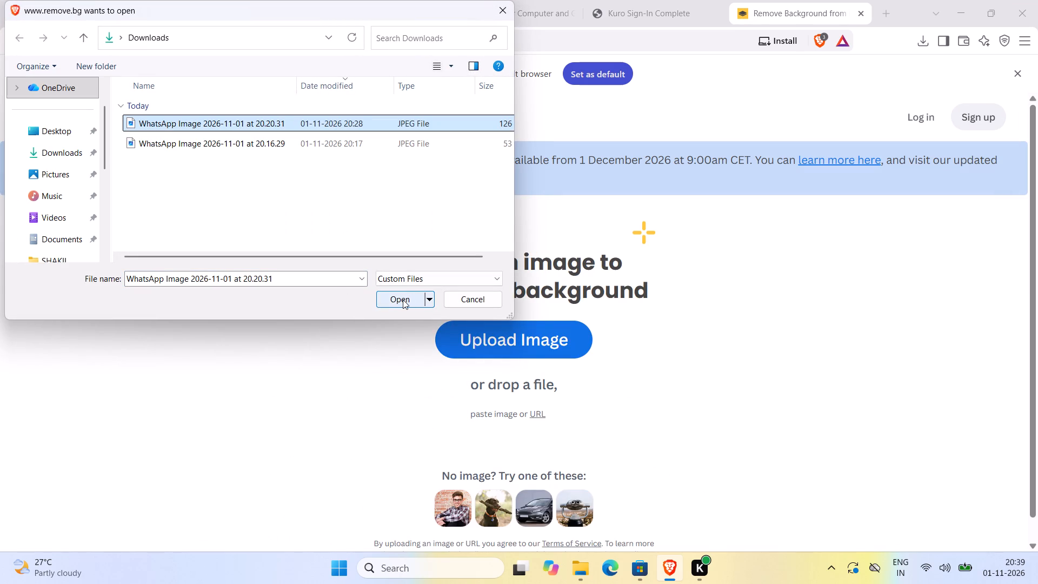
pyautogui.click(403, 300)
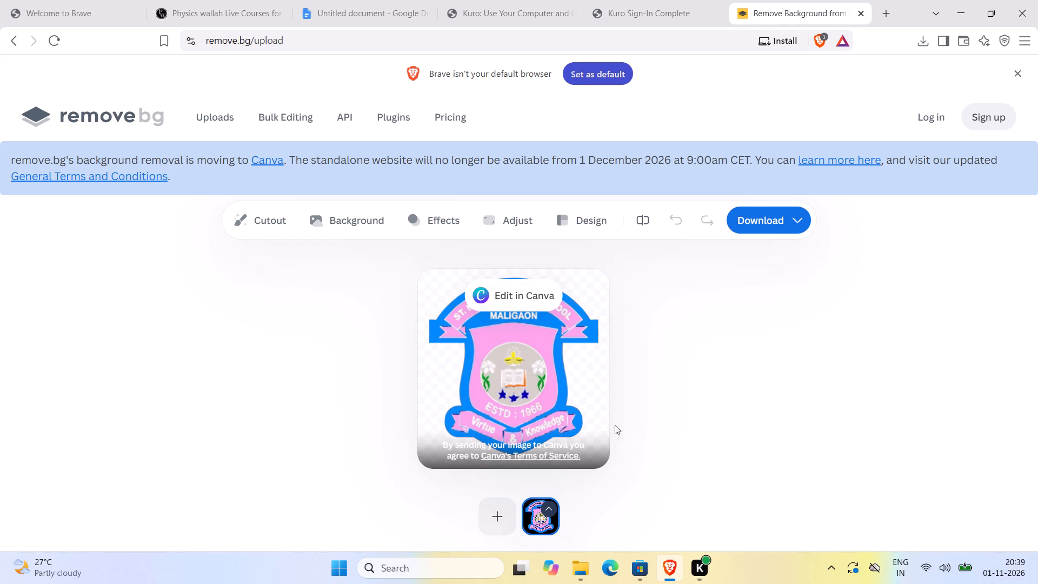
# Open the background options for the crest cutout.
pyautogui.click(501, 304)
# Set the cutout crest's background to solid white.
pyautogui.click(337, 234)
pyautogui.click(336, 220)
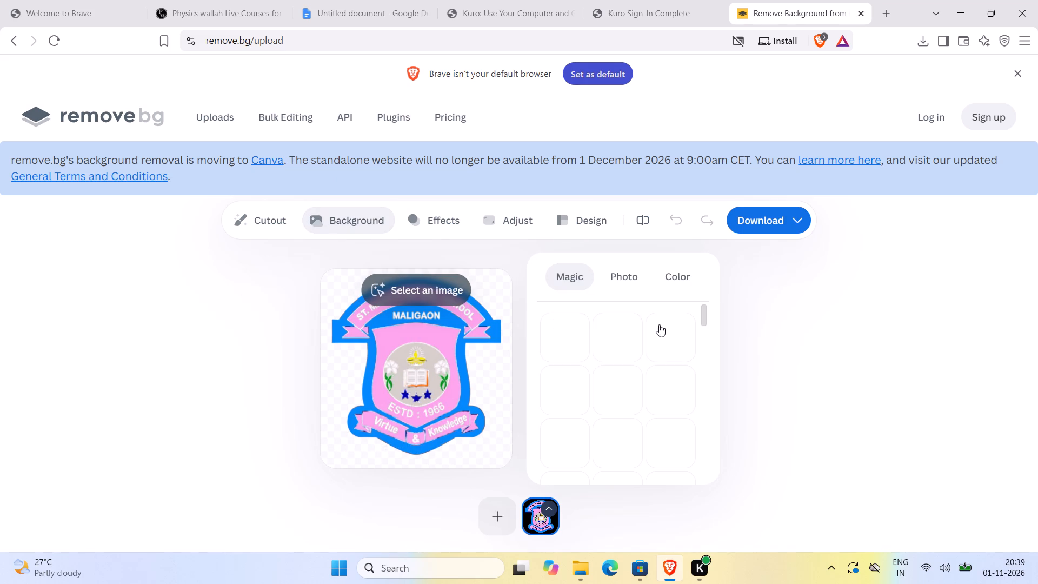
pyautogui.click(684, 269)
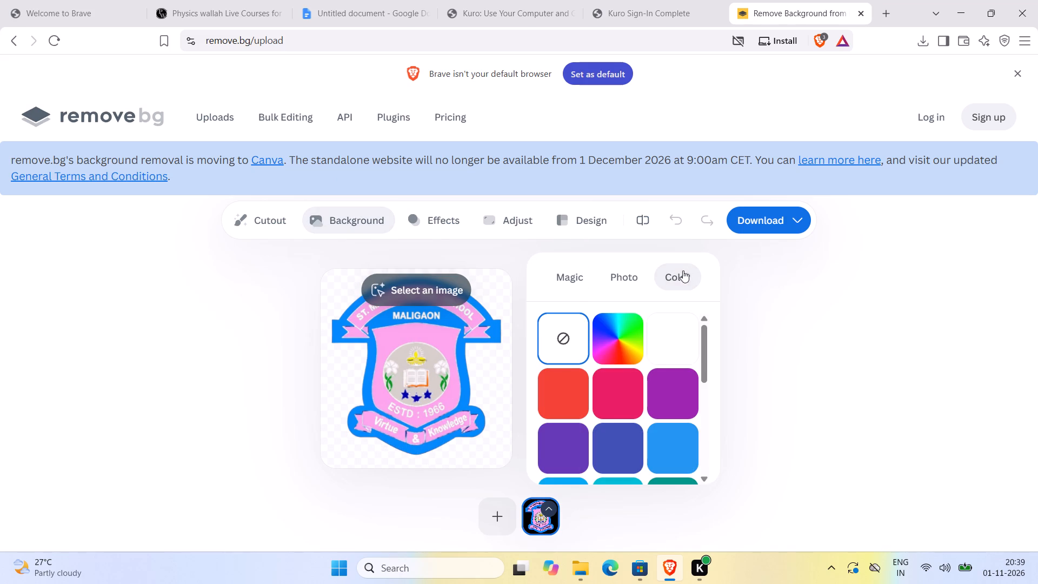
pyautogui.click(679, 344)
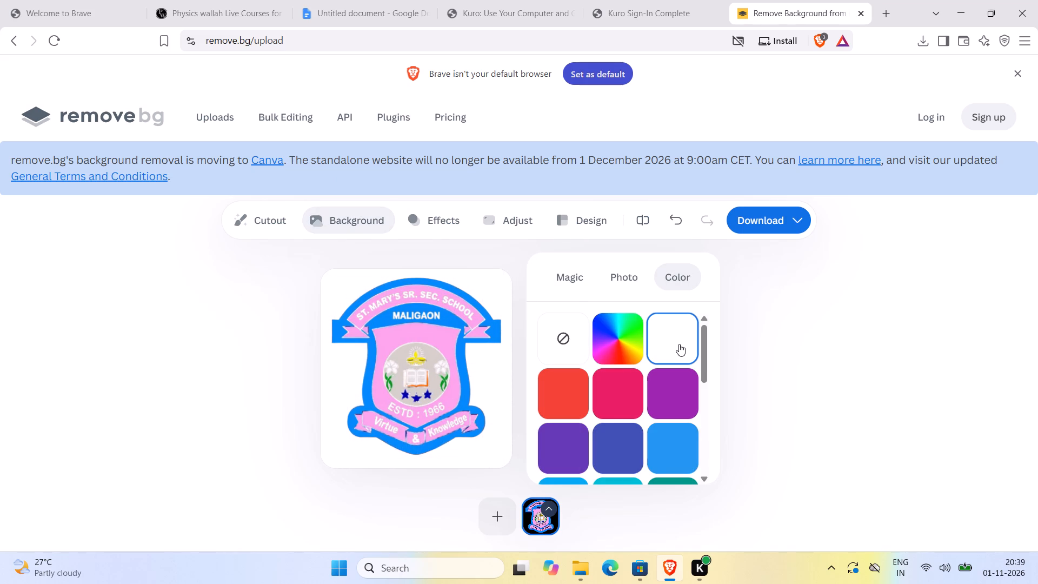
pyautogui.click(760, 221)
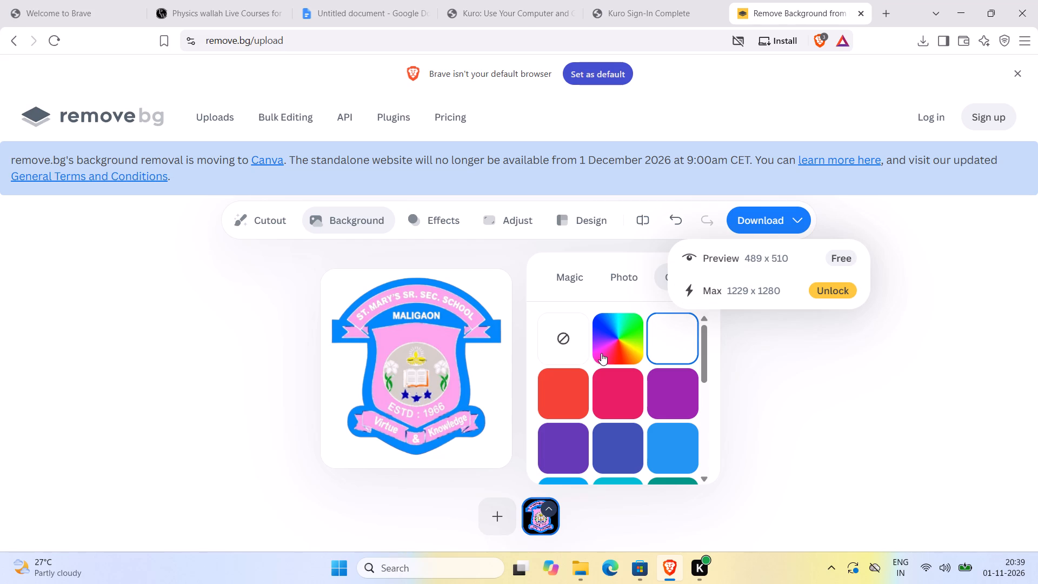
pyautogui.click(578, 350)
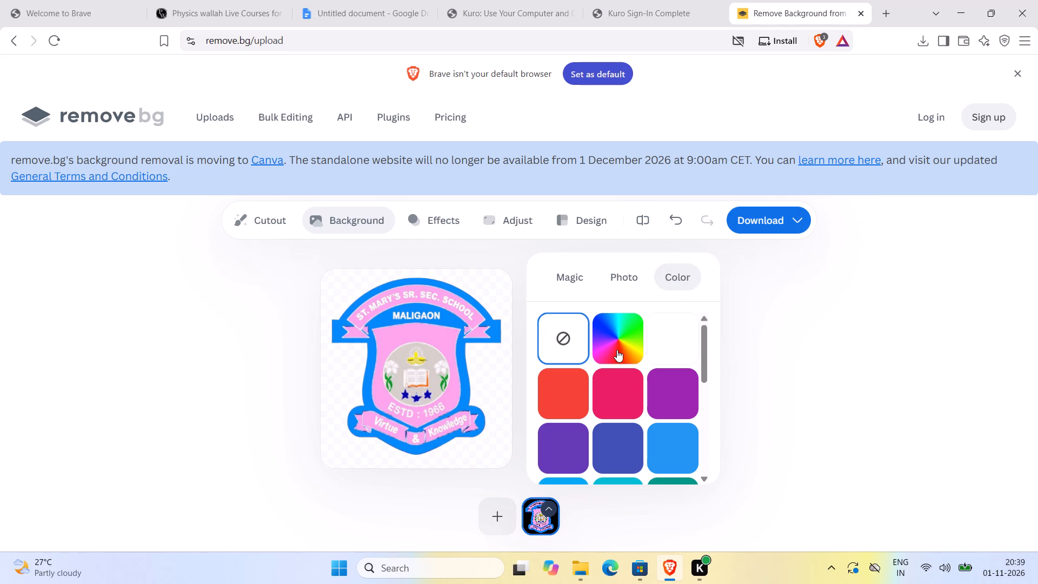
pyautogui.click(666, 331)
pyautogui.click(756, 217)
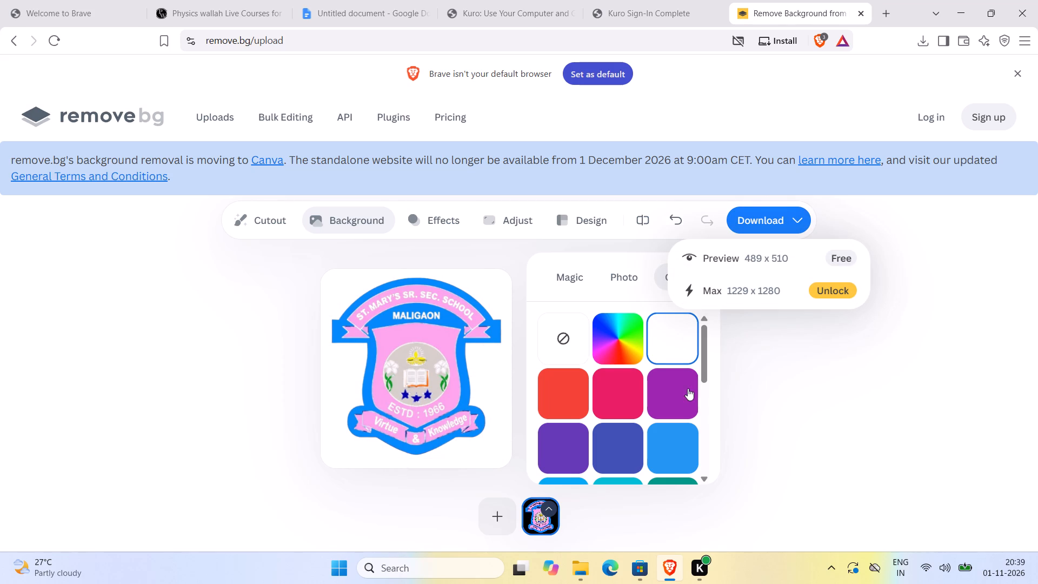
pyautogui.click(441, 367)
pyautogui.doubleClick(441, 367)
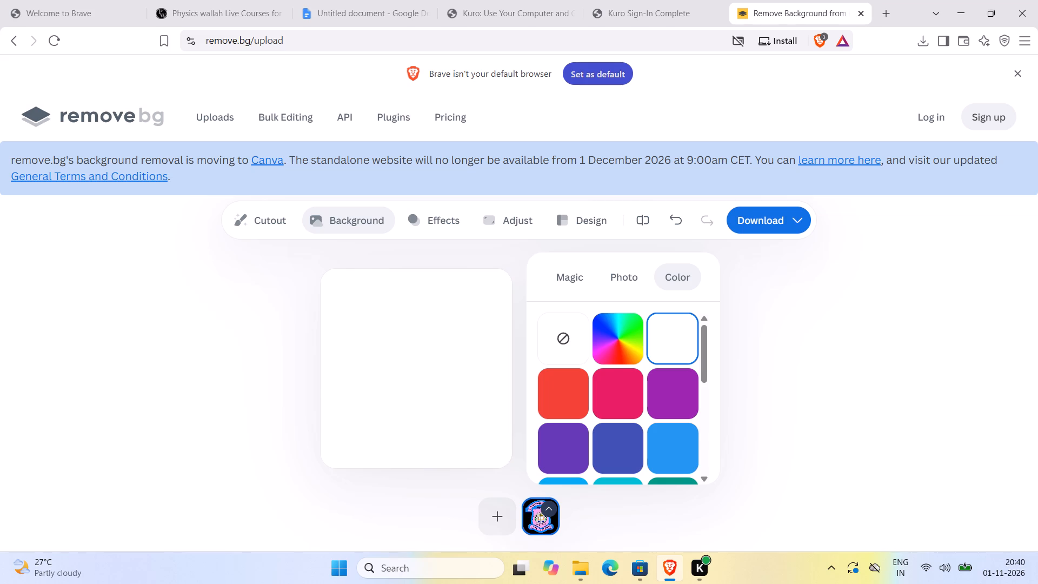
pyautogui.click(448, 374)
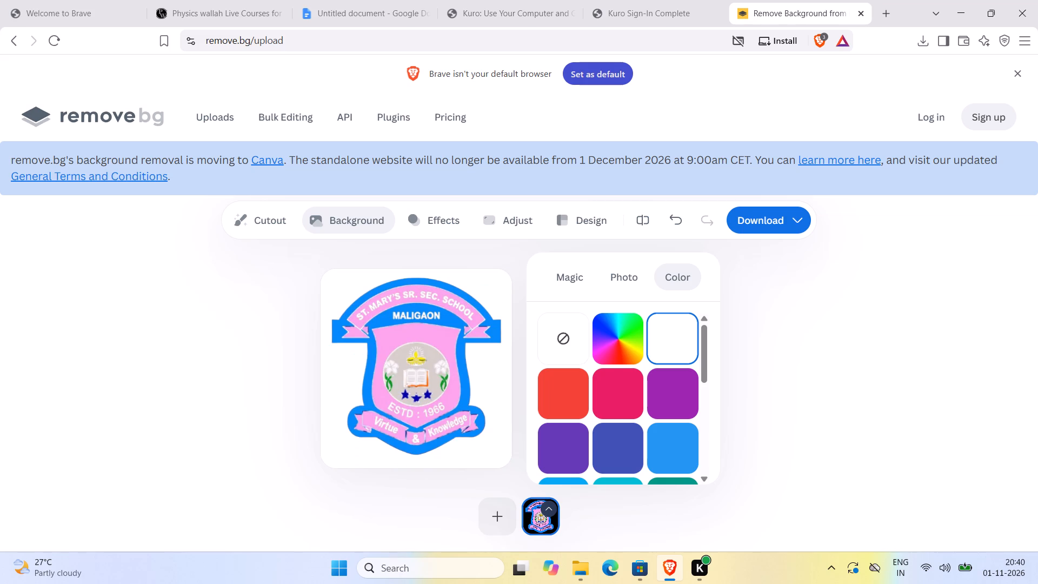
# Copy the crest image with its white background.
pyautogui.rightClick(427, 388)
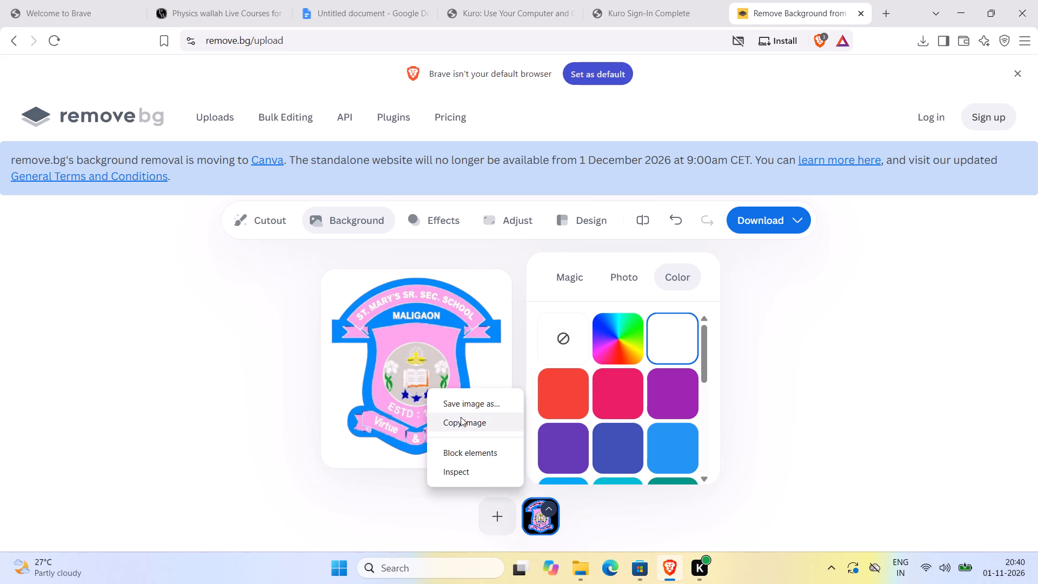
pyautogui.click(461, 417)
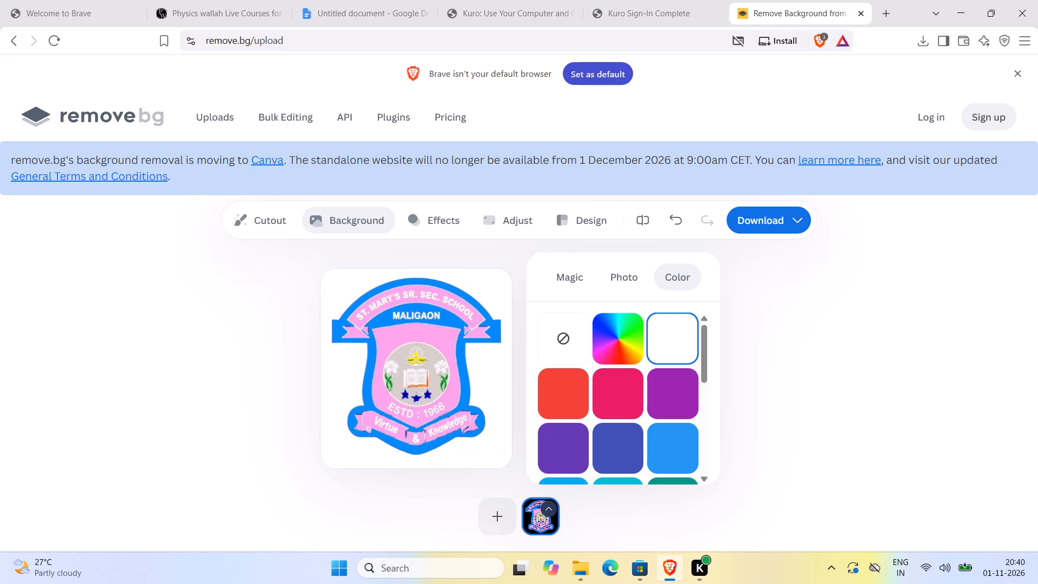
# Save the white-background crest as a PNG image named school logo in the Downloads folder.
pyautogui.rightClick(426, 340)
pyautogui.click(452, 354)
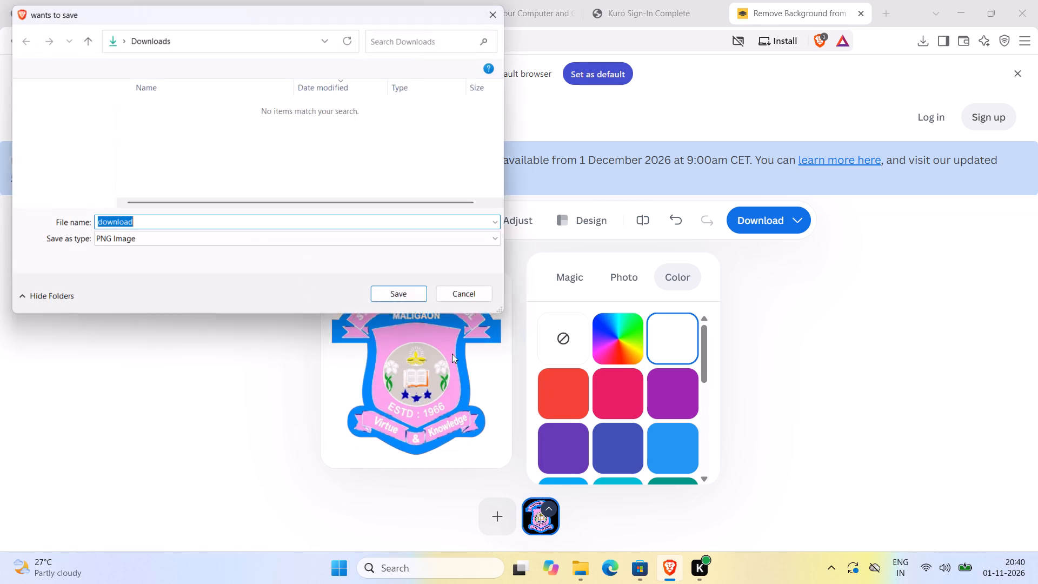
pyautogui.press('BackSpace')
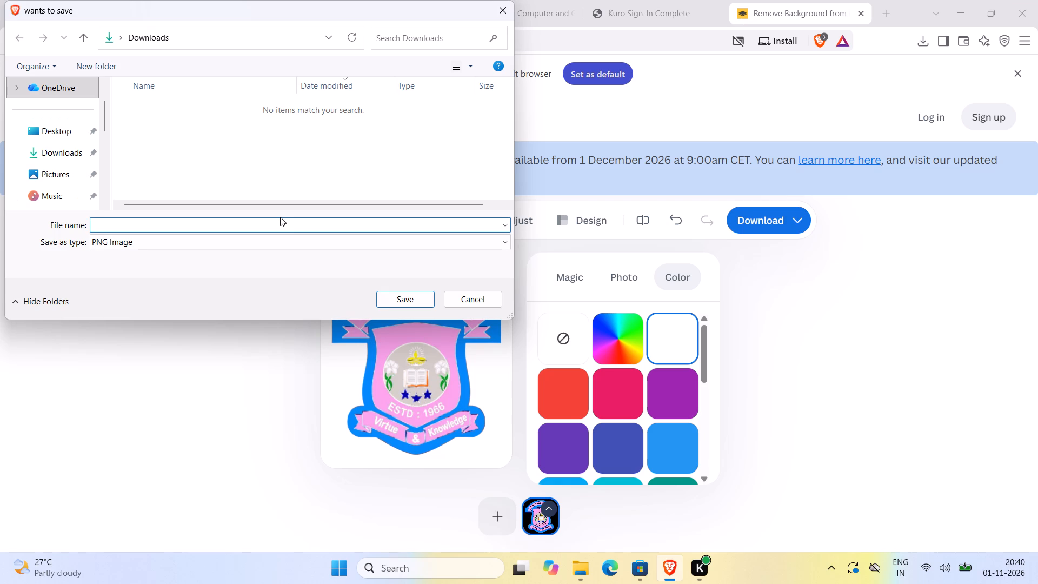
pyautogui.write('school logo')
pyautogui.click(415, 294)
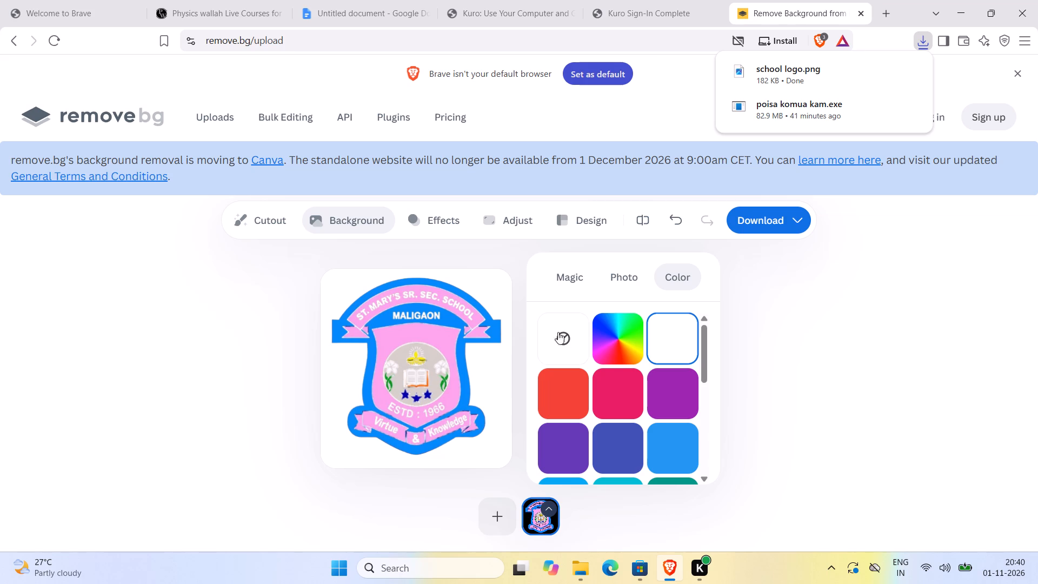
# In the Google Docs document, replace the black-background crest on Tab 1 with the school logo image from the Downloads folder.
pyautogui.click(321, 10)
pyautogui.click(459, 394)
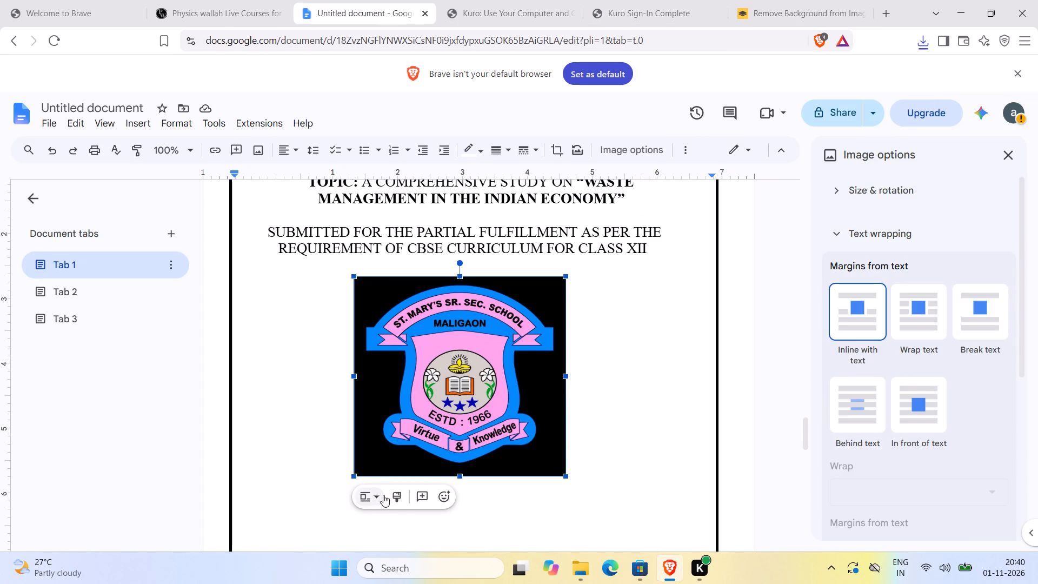
pyautogui.scroll(7, 882, 291)
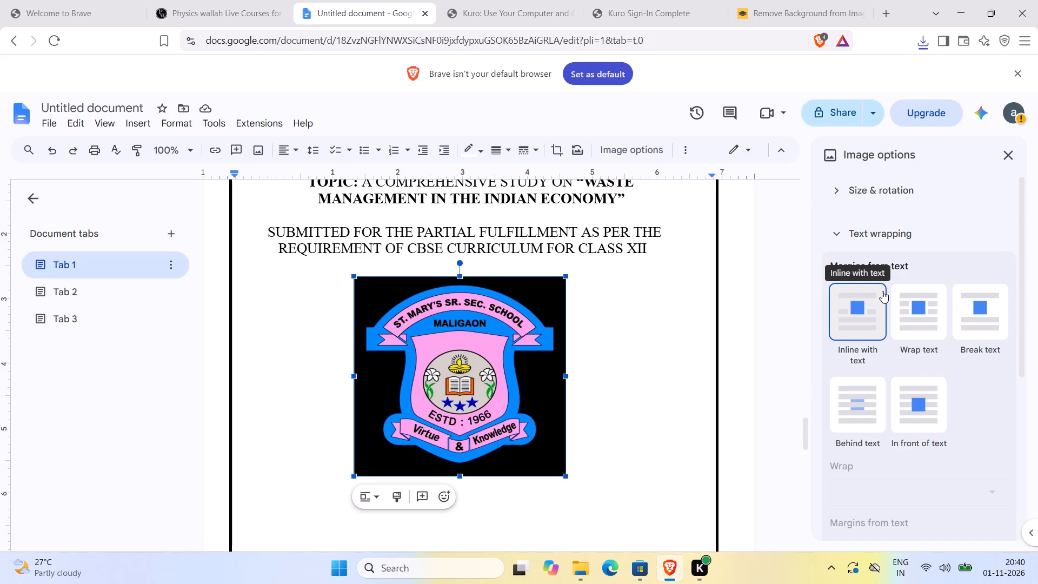
pyautogui.scroll(2, 882, 291)
pyautogui.click(473, 376)
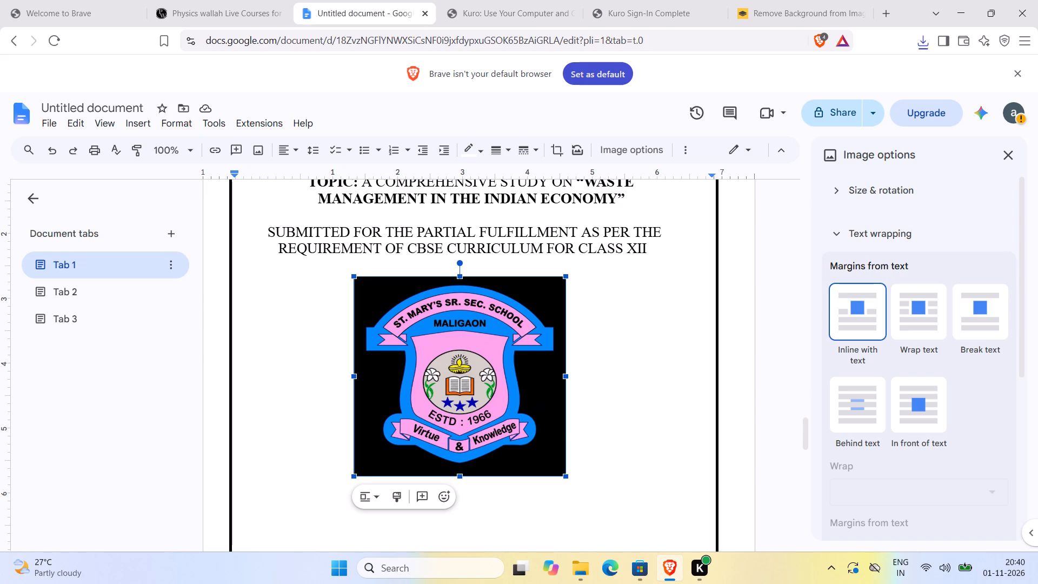
pyautogui.rightClick(515, 406)
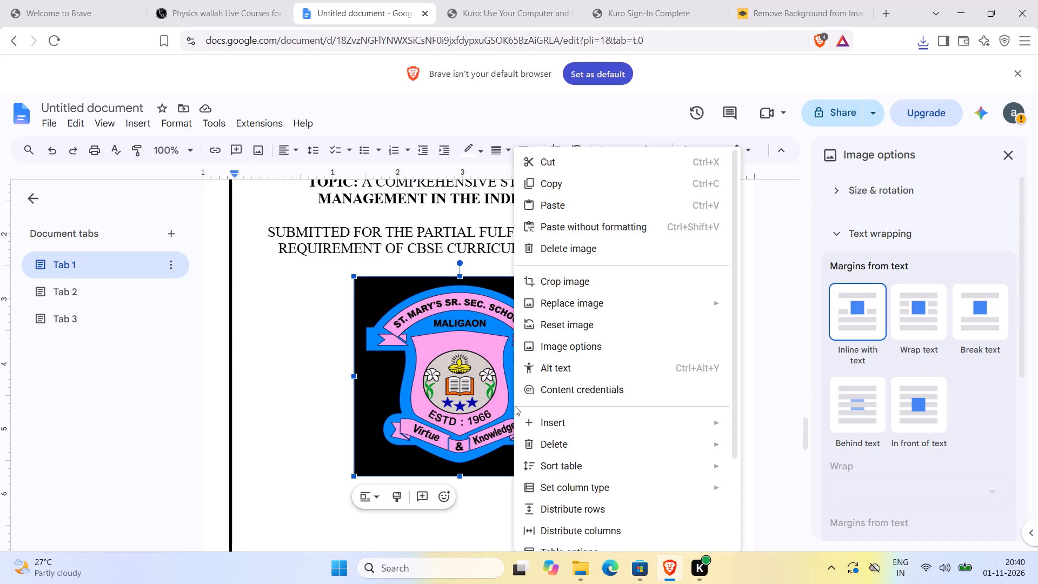
pyautogui.click(614, 301)
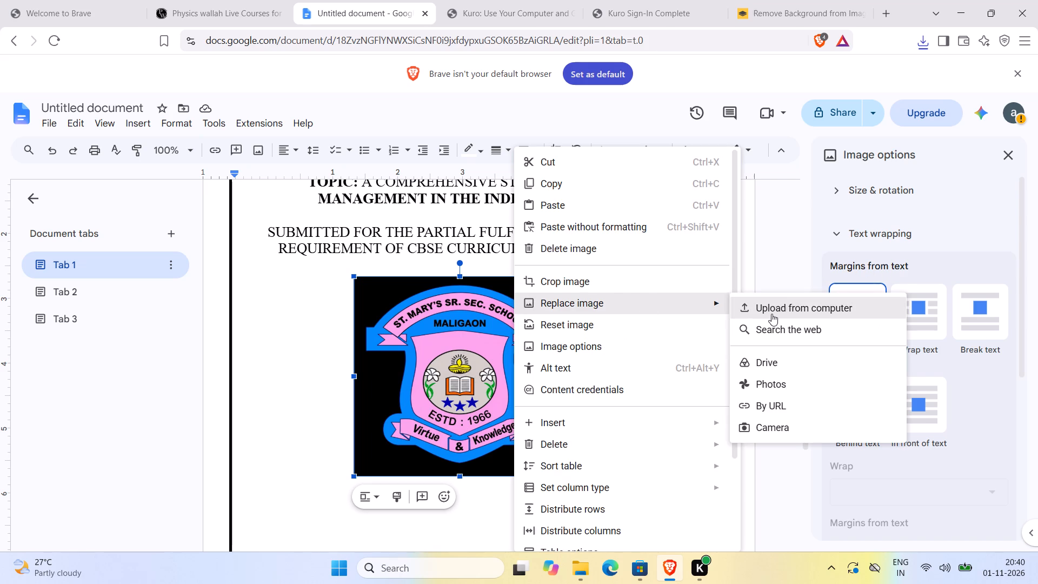
pyautogui.click(771, 312)
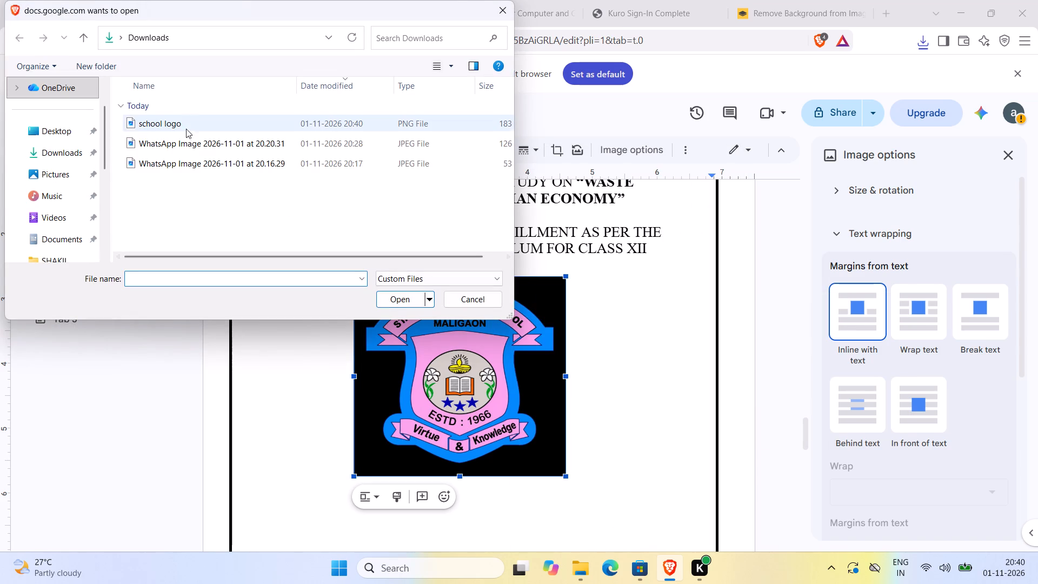
pyautogui.click(184, 123)
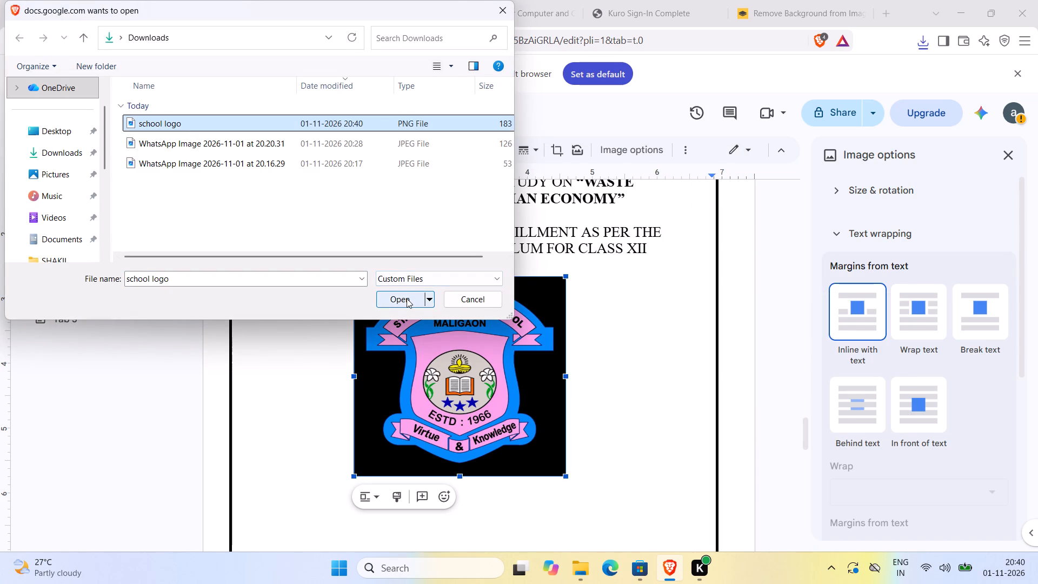
pyautogui.click(407, 298)
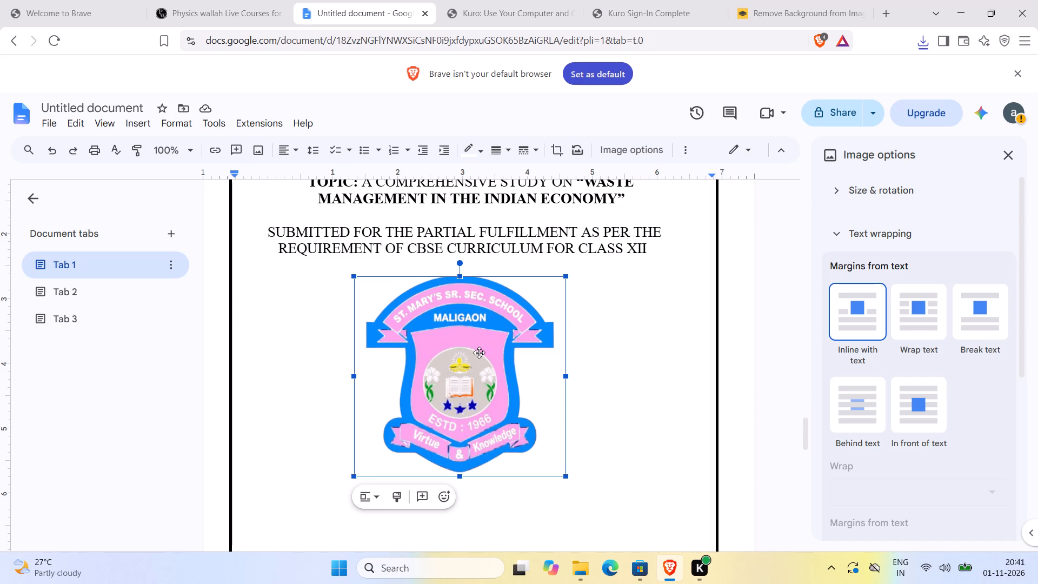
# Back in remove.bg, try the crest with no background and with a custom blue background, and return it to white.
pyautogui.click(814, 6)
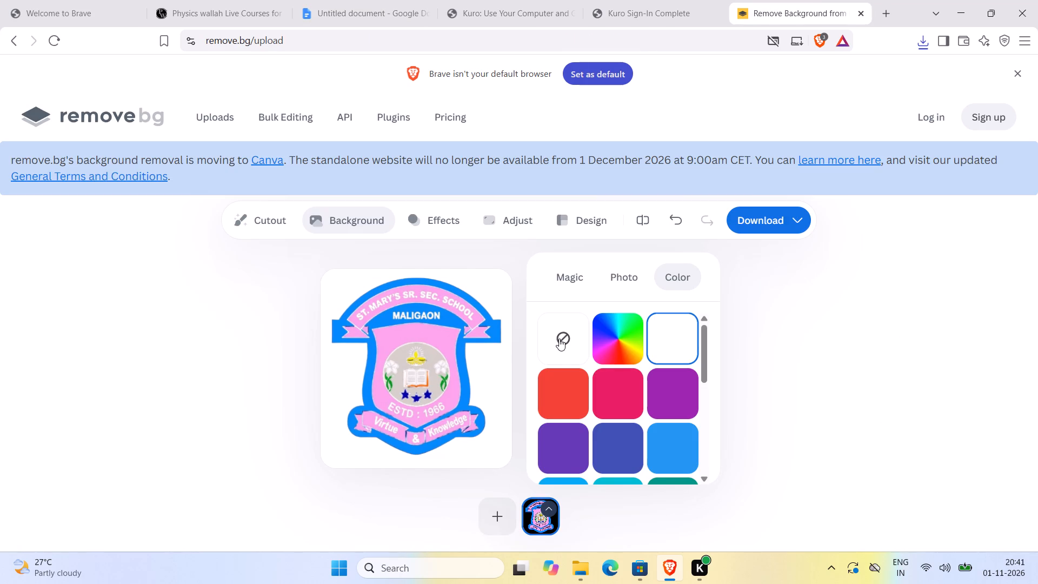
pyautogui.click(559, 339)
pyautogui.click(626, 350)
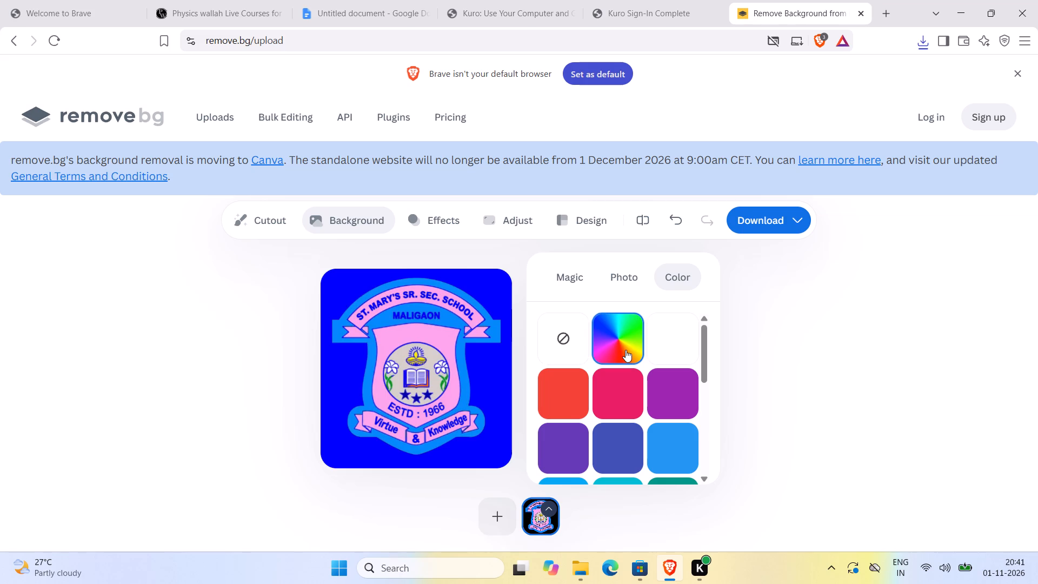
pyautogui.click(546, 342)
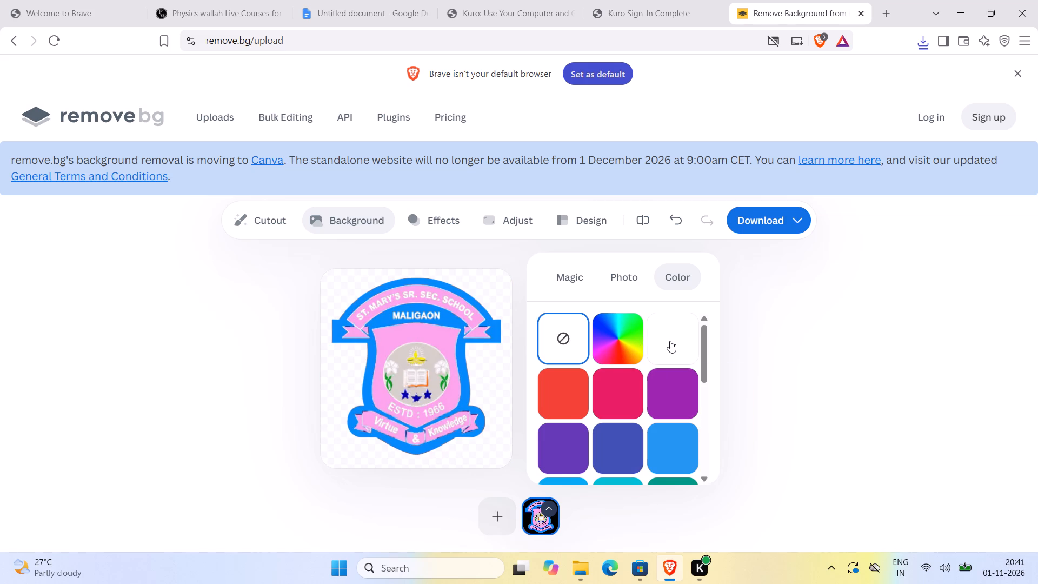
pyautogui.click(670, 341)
# Examine the lettering and outlines of the white-background crest up close in the preview.
pyautogui.click(401, 297)
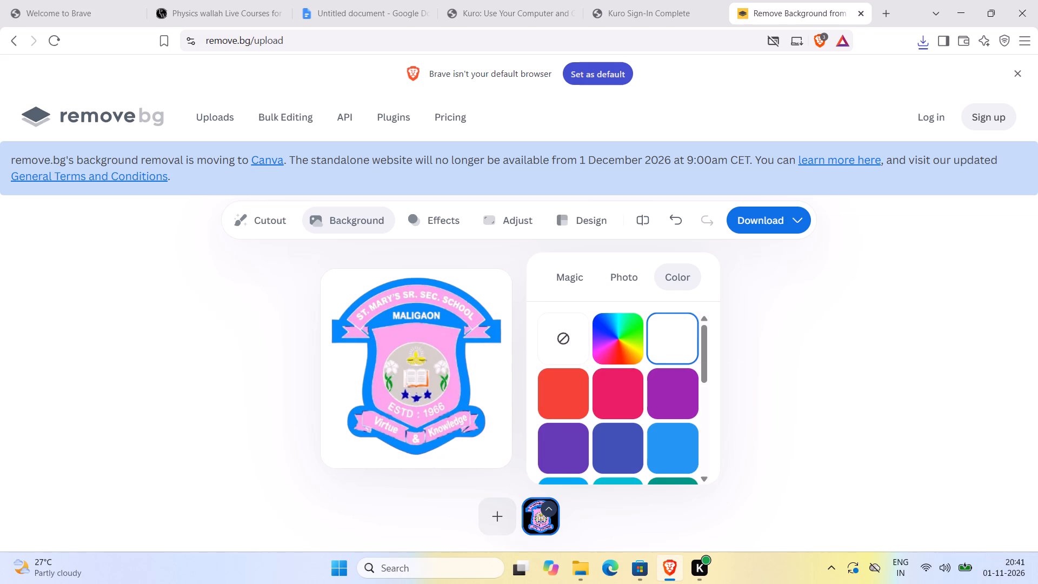
pyautogui.doubleClick(401, 297)
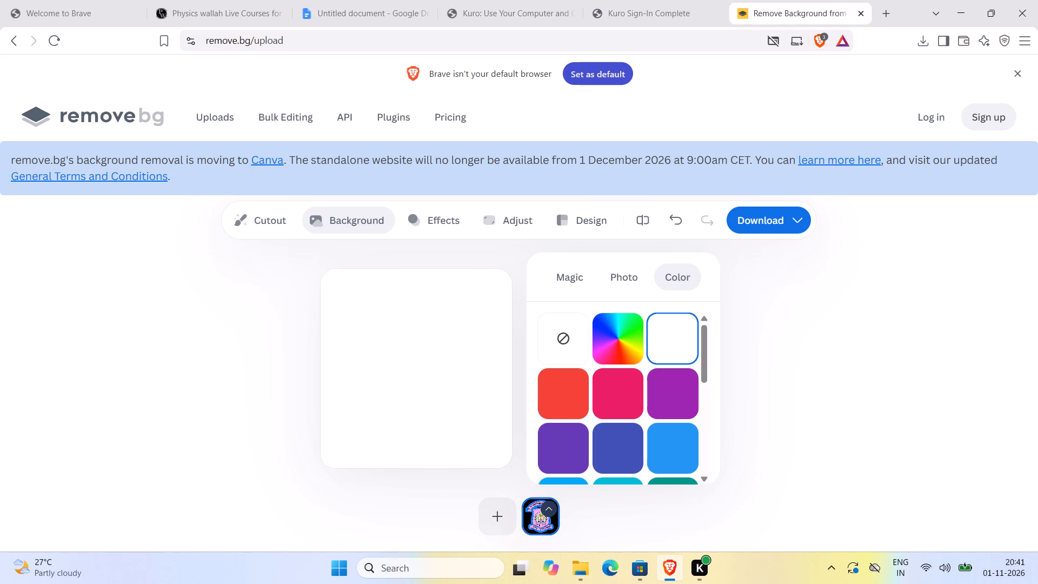
pyautogui.scroll(3, 416, 357)
pyautogui.scroll(-2, 438, 379)
pyautogui.doubleClick(438, 380)
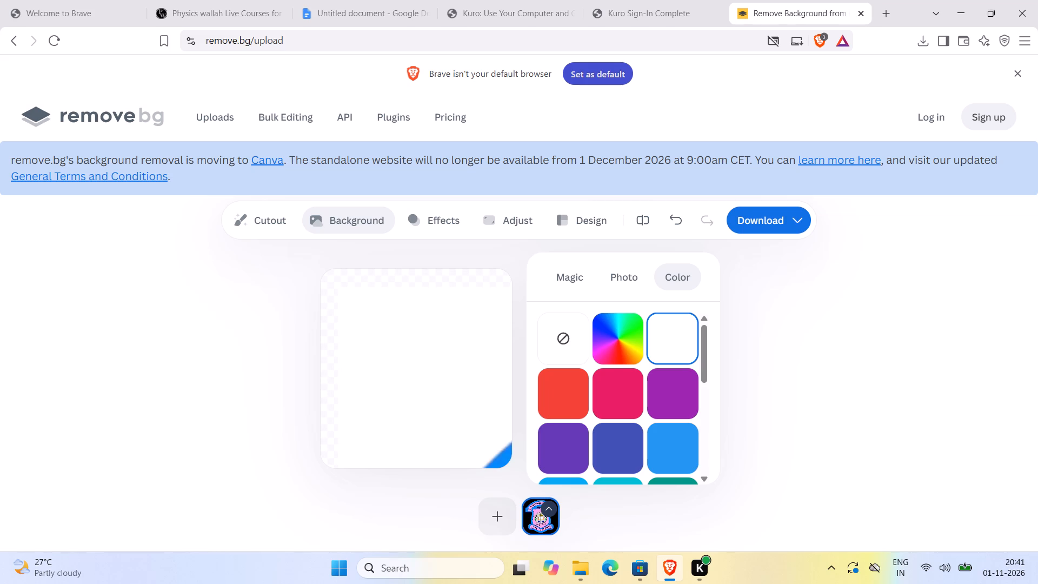
pyautogui.doubleClick(448, 404)
pyautogui.doubleClick(448, 404)
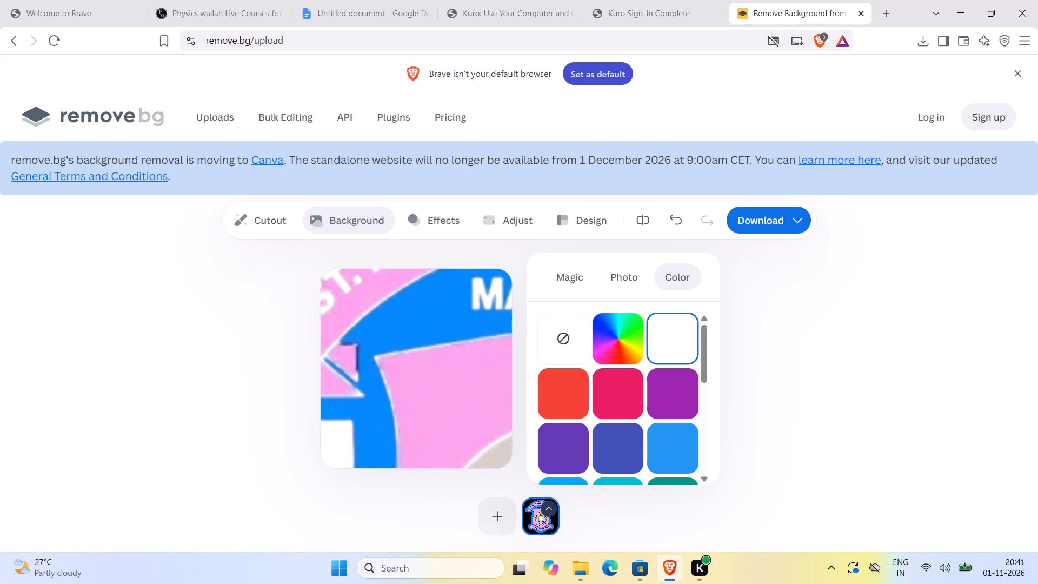
pyautogui.doubleClick(448, 404)
pyautogui.doubleClick(448, 404)
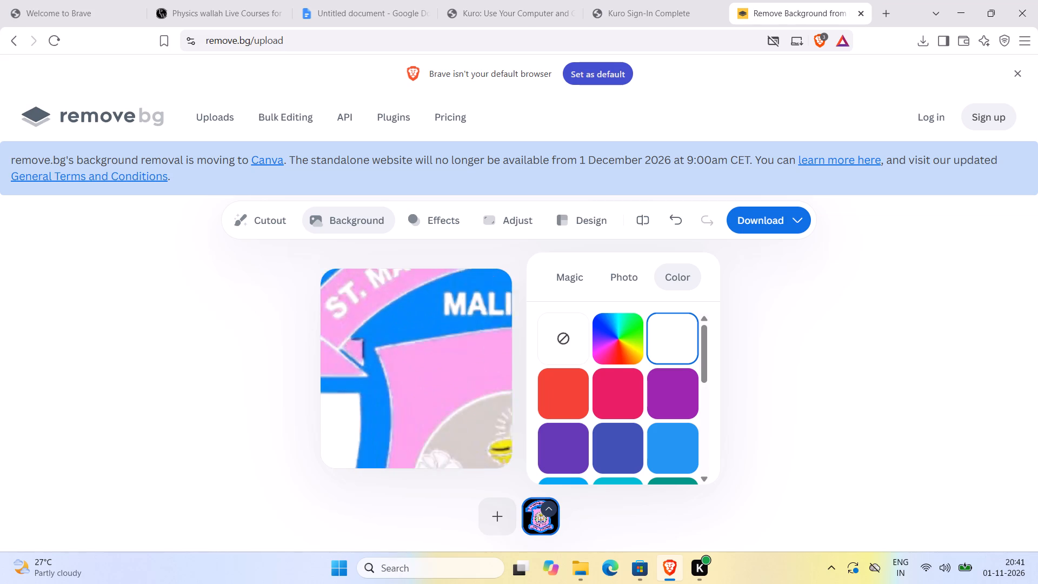
pyautogui.doubleClick(448, 404)
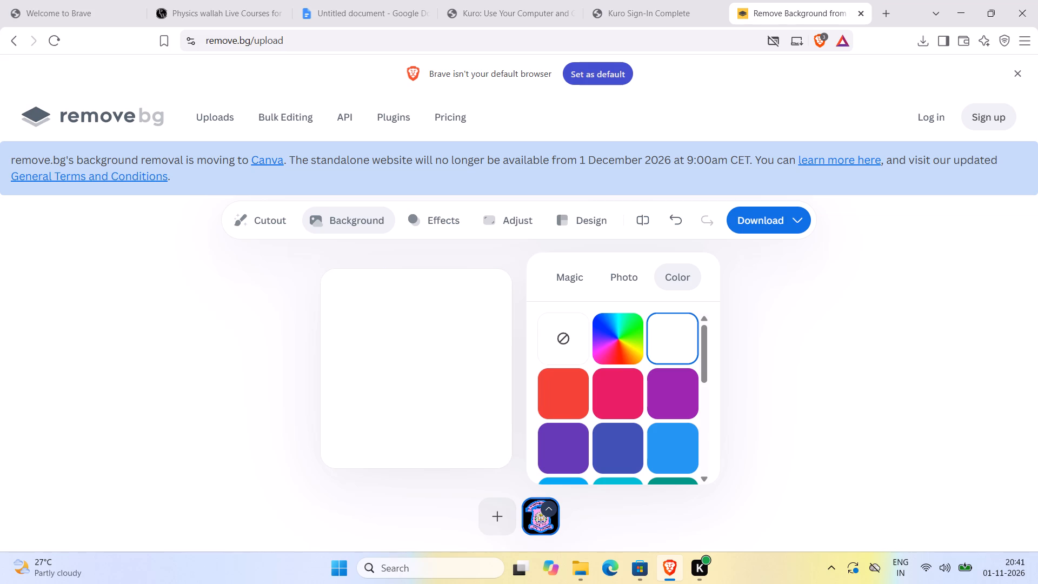
pyautogui.scroll(-1, 445, 406)
pyautogui.click(416, 331)
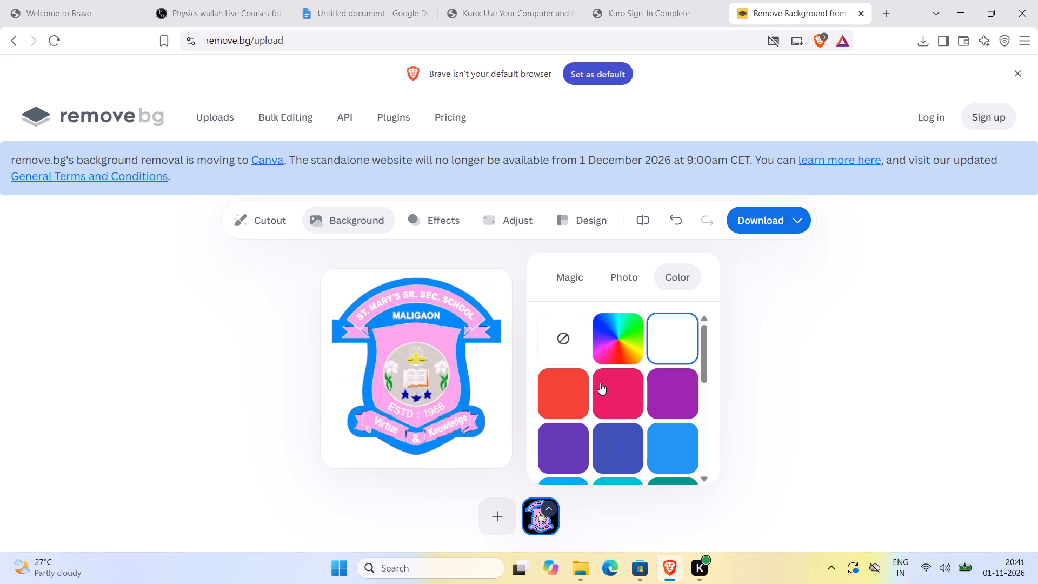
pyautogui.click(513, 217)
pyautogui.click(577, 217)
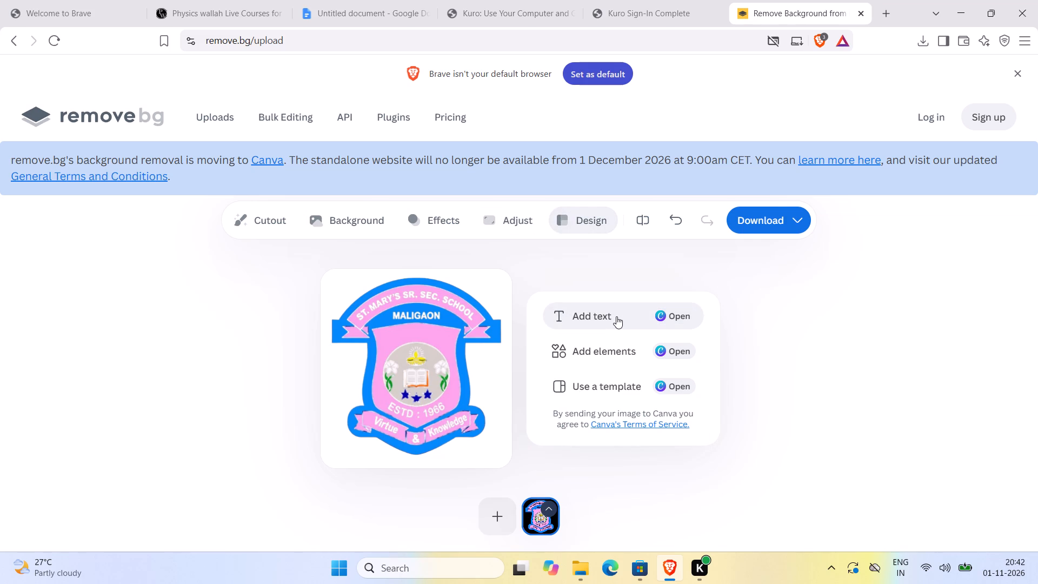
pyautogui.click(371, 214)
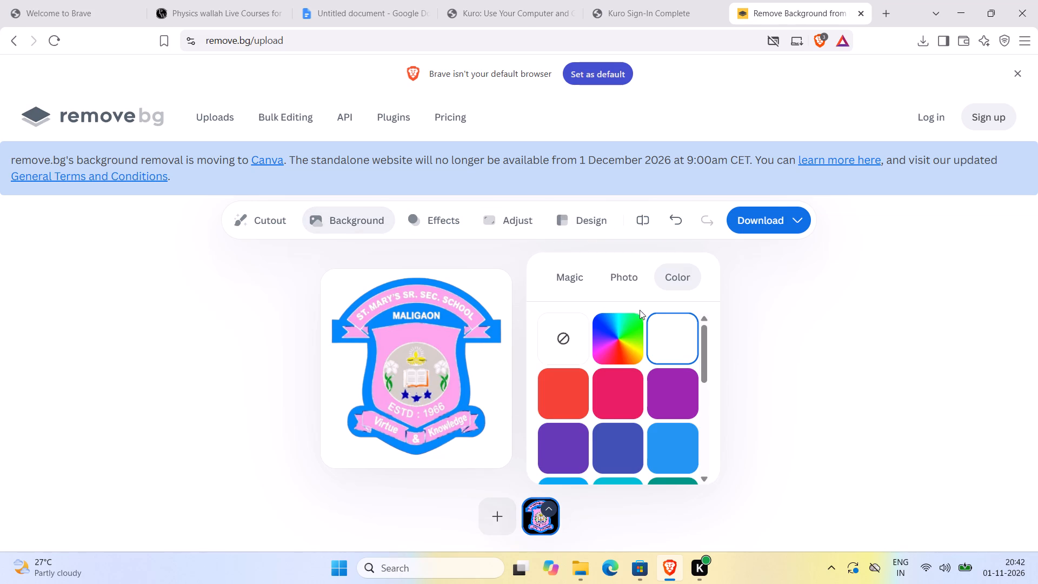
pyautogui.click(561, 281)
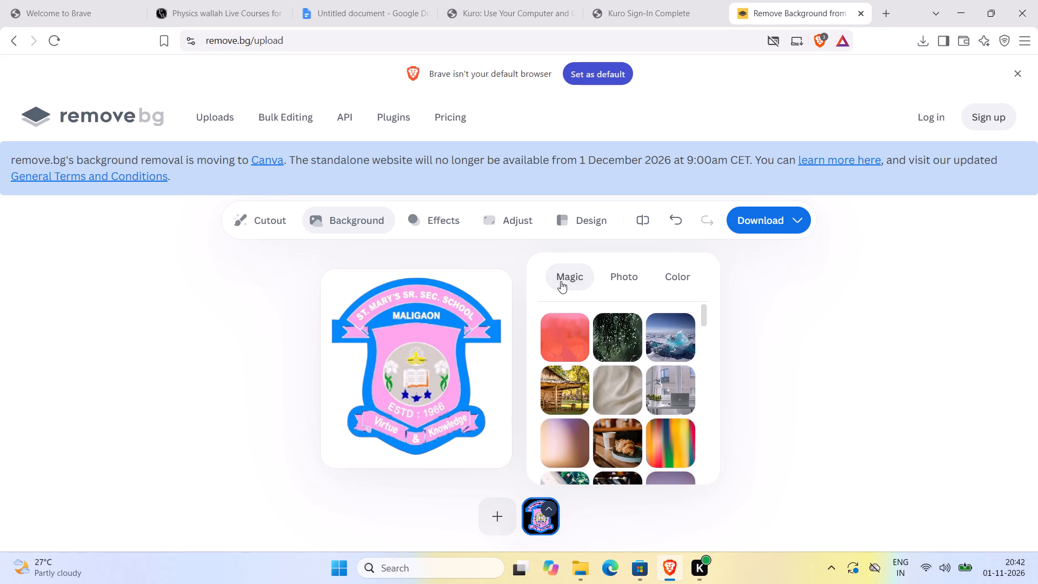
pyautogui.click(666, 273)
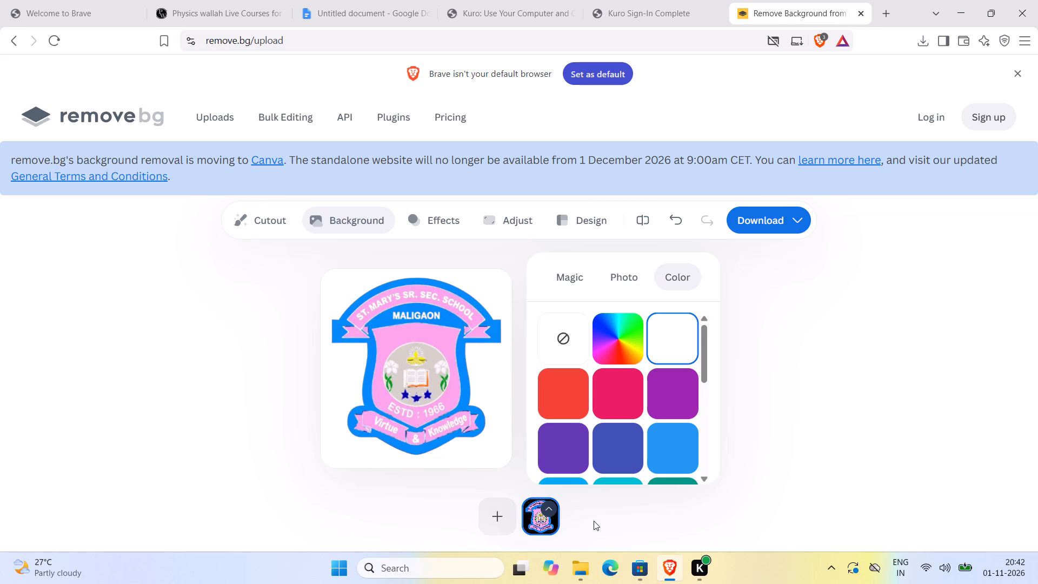
# Open the Windows search.
pyautogui.click(400, 566)
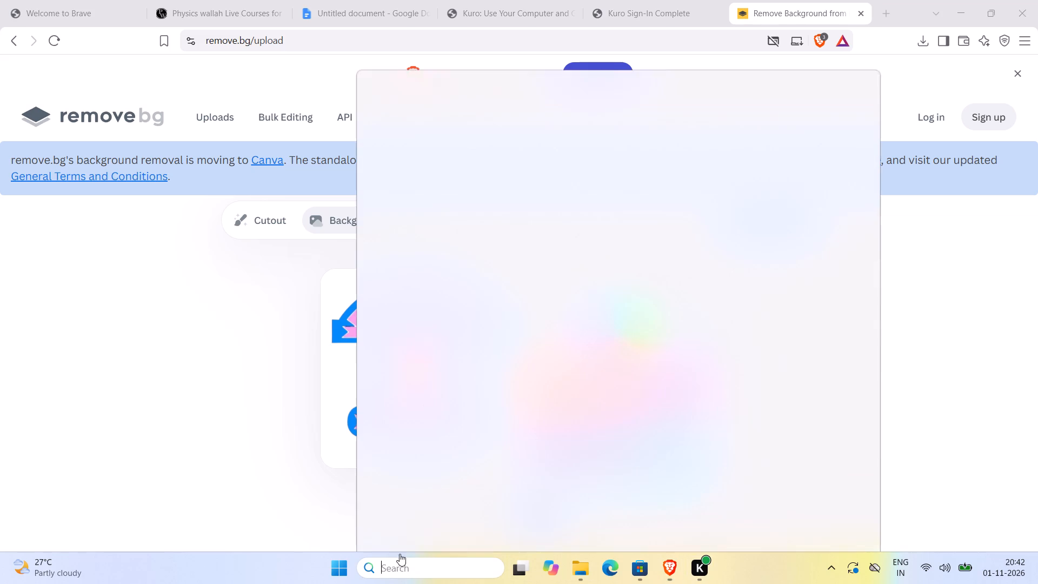
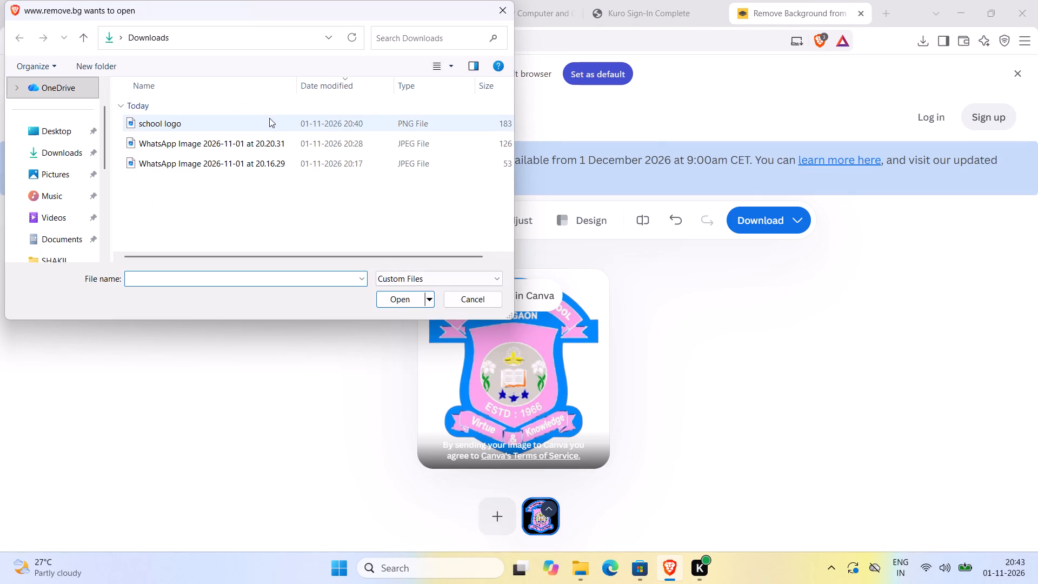
# Upload the image WhatsApp Image 2026-11-01 at 20.20.31 from the Downloads folder for background removal.
pyautogui.click(269, 118)
pyautogui.click(269, 141)
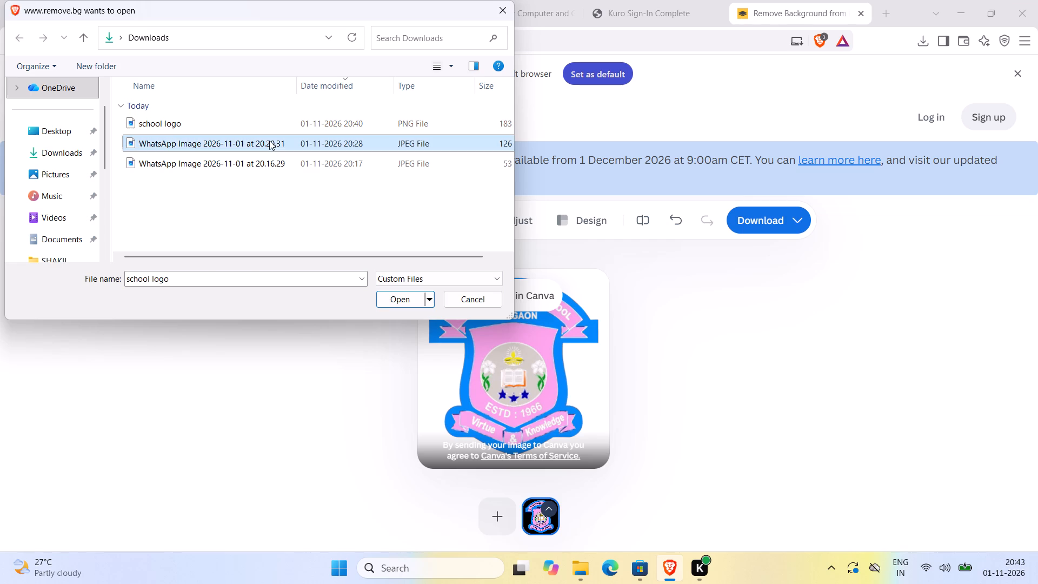
pyautogui.click(411, 297)
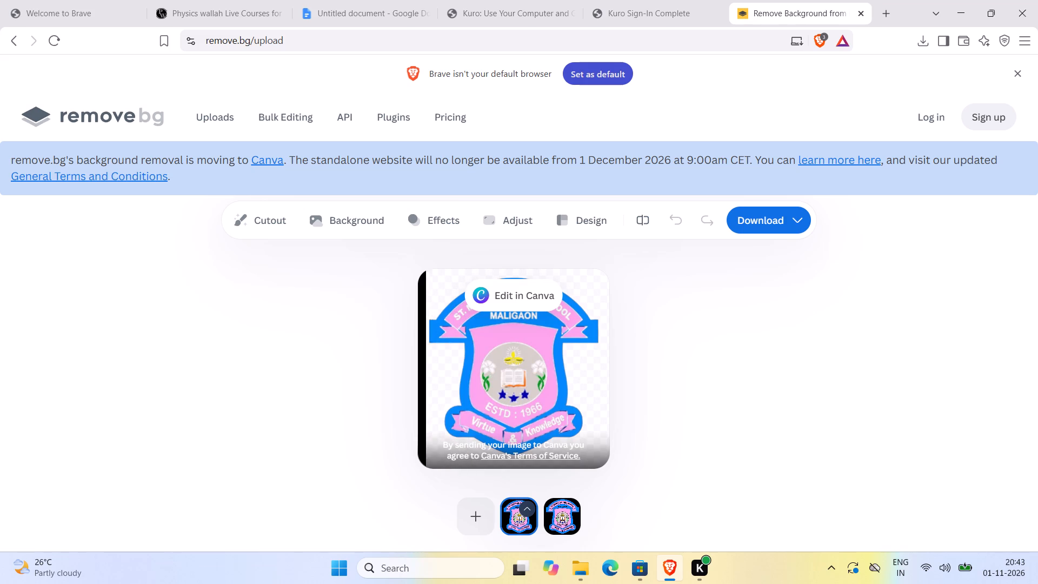
pyautogui.hscroll(1, 429, 379)
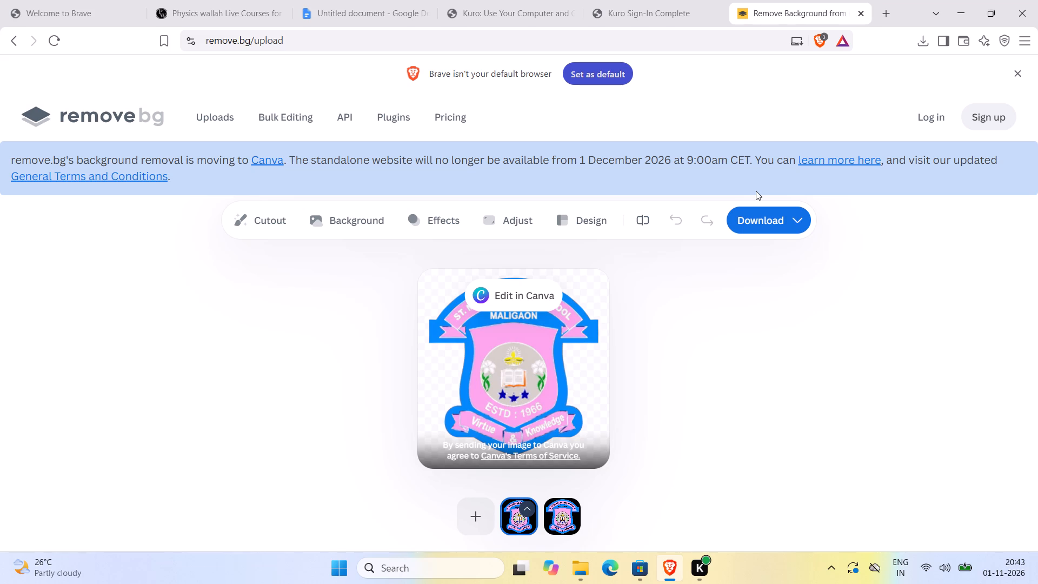
# Search the web for canva in a new browser tab and open the Canva account login page.
pyautogui.click(890, 14)
pyautogui.write('canva')
pyautogui.press('Return')
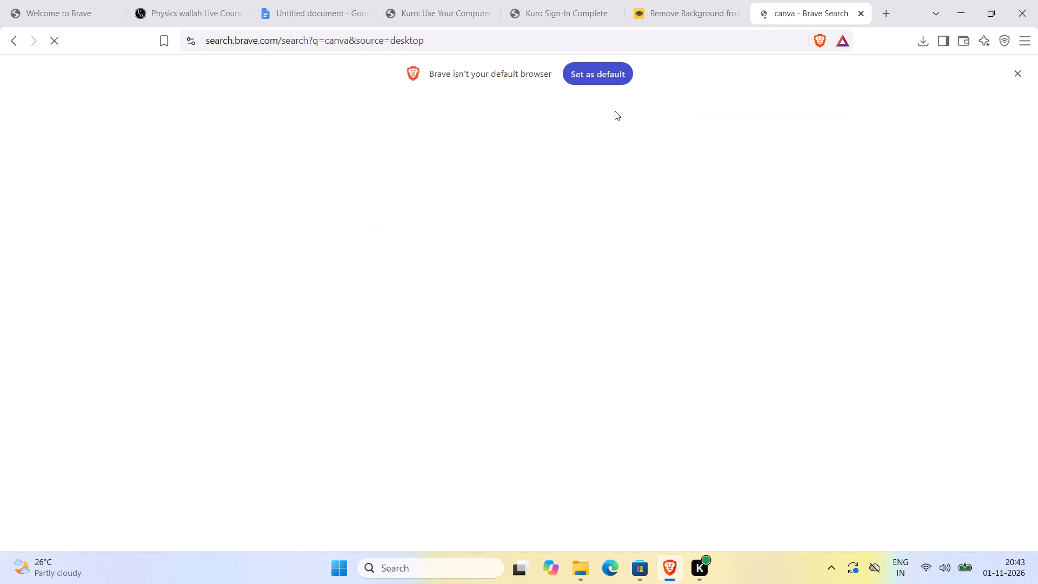
pyautogui.click(265, 231)
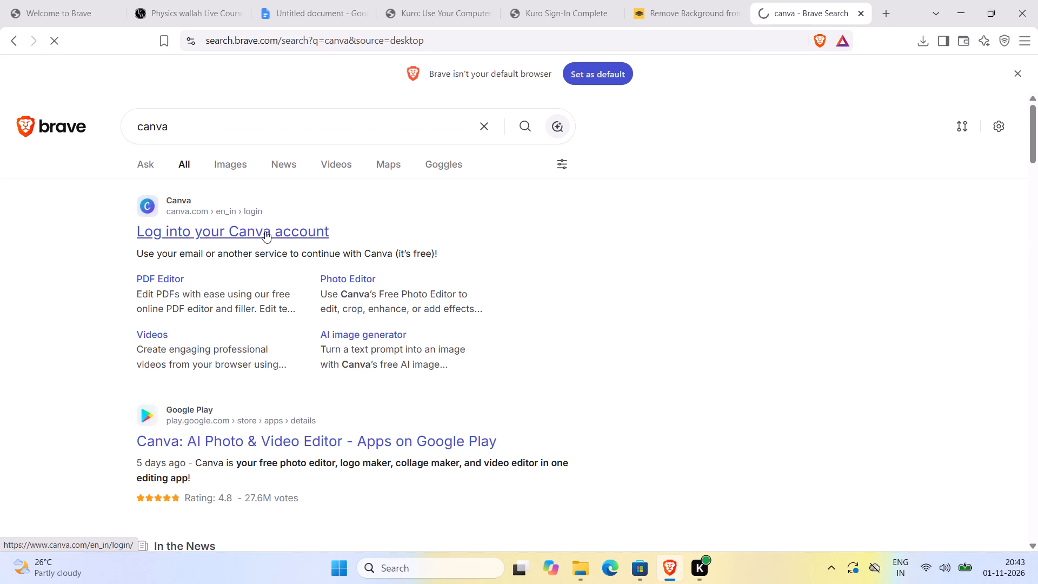
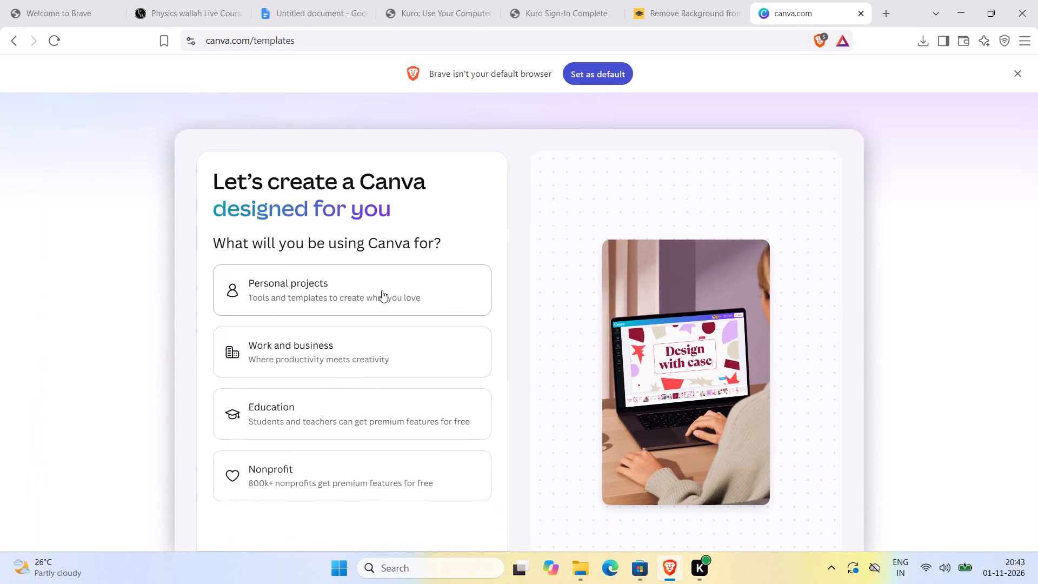
# Complete the Canva setup for Personal projects, accepting the AI notice with its default setting.
pyautogui.click(344, 293)
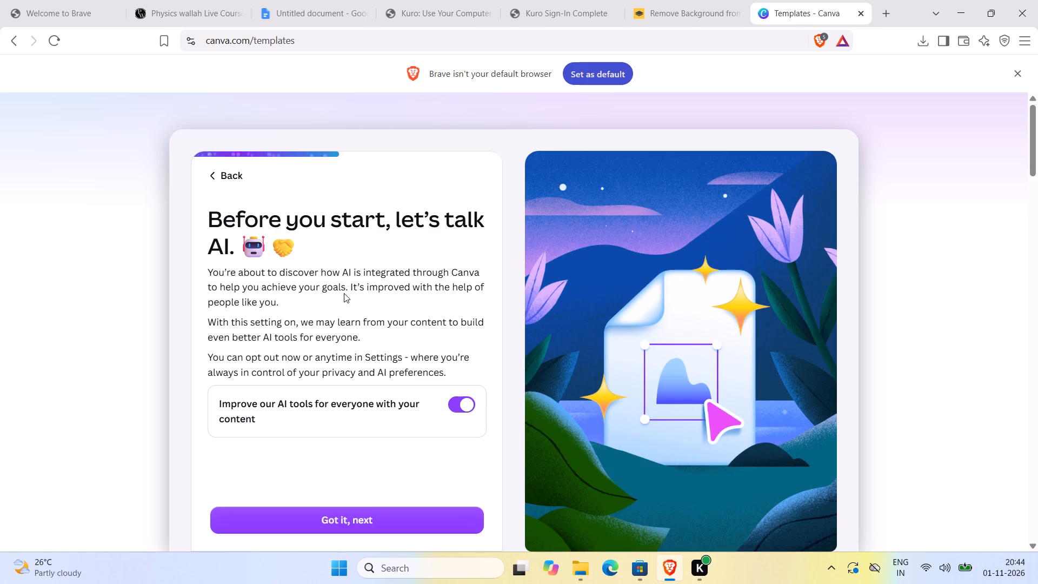
pyautogui.click(364, 524)
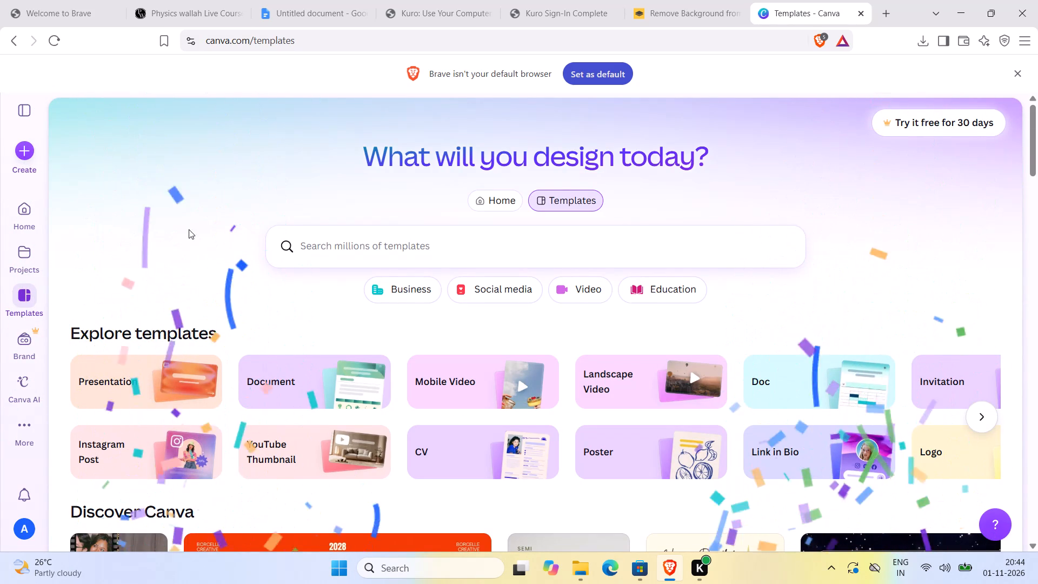
# Start a new design by uploading the WhatsApp school crest image into the photo editor.
pyautogui.click(18, 137)
pyautogui.click(25, 154)
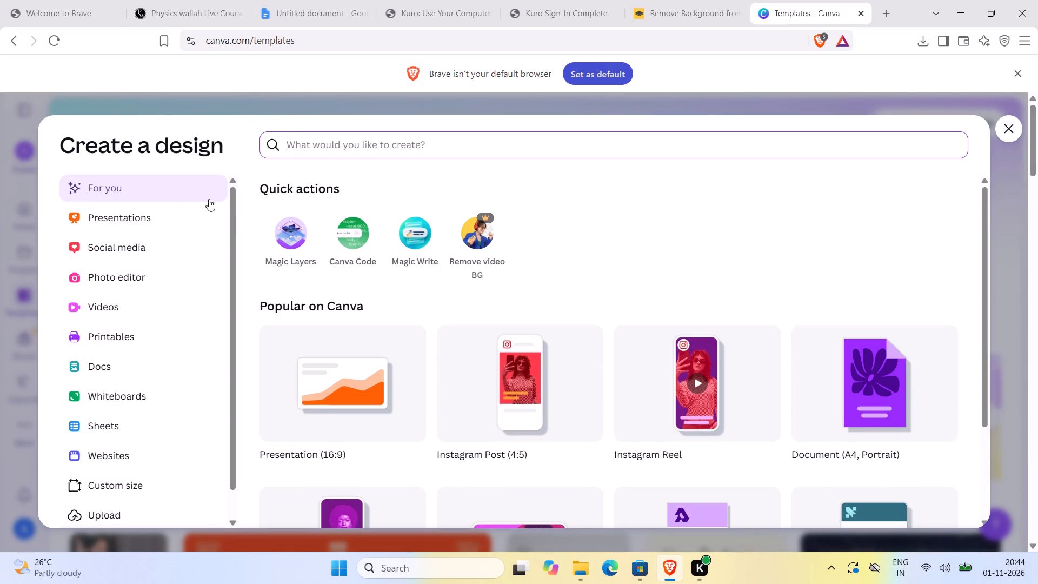
pyautogui.click(120, 514)
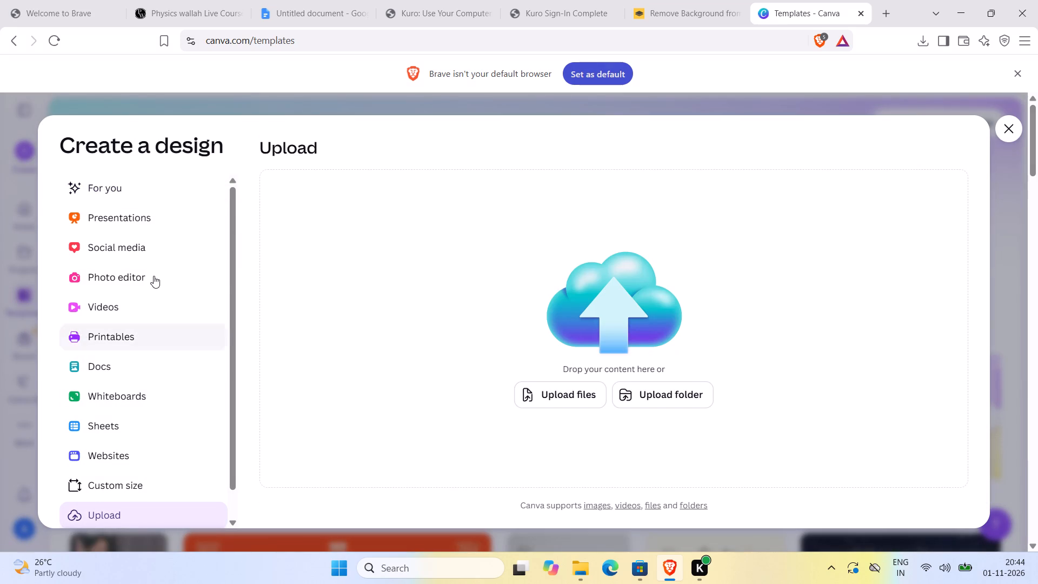
# Upload the crest image "WhatsApp Image 2026-11-01 at 20.20.31" from Downloads into the photo editor.
pyautogui.scroll(5, 154, 276)
pyautogui.click(147, 226)
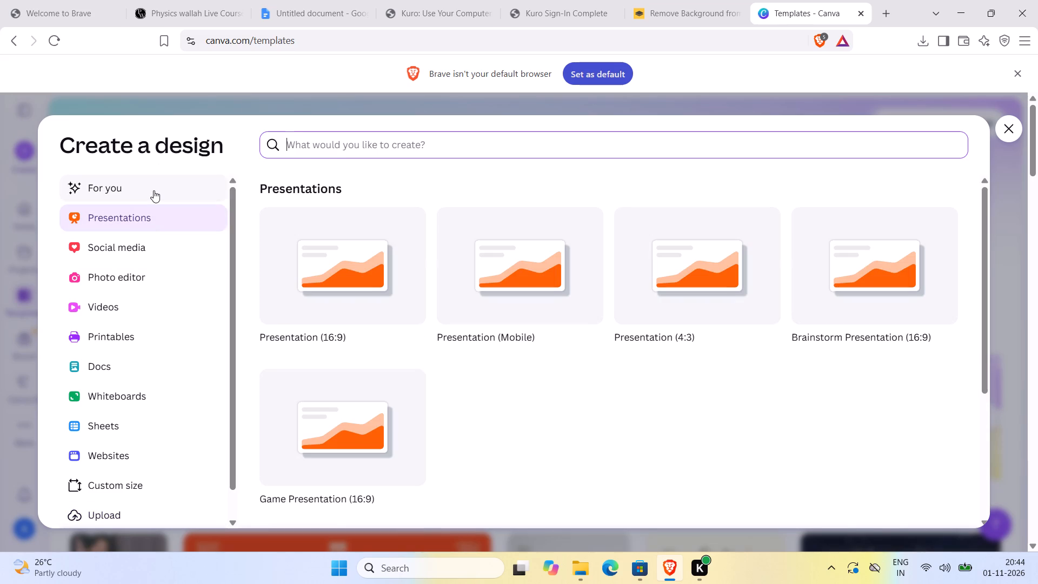
pyautogui.click(151, 268)
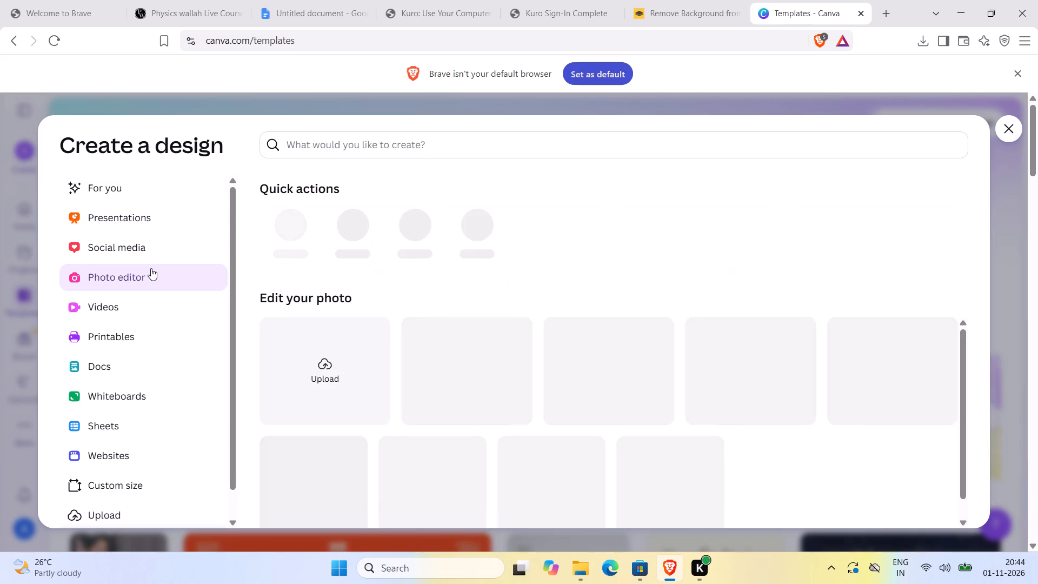
pyautogui.click(274, 349)
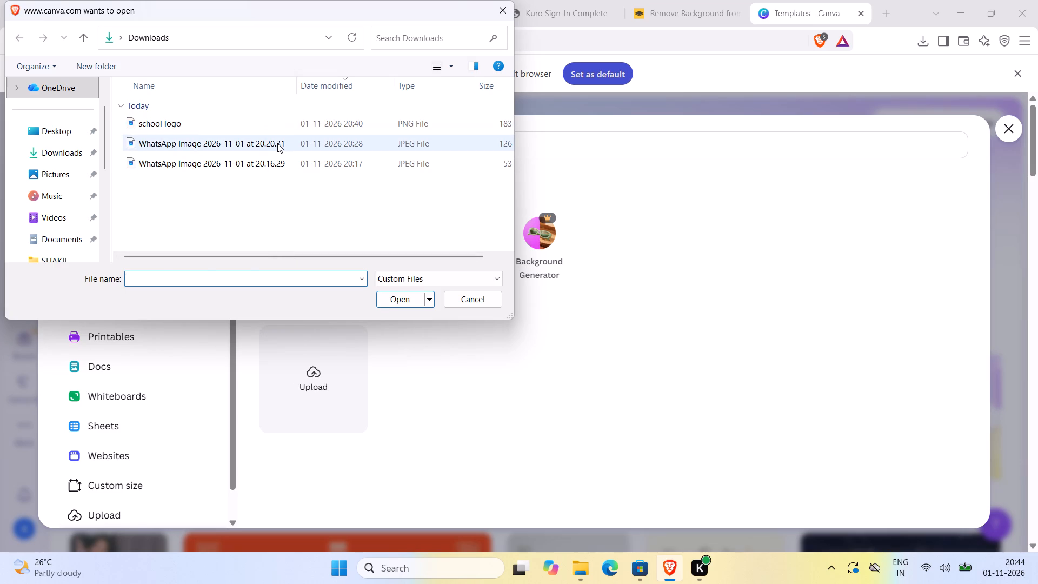
pyautogui.click(277, 143)
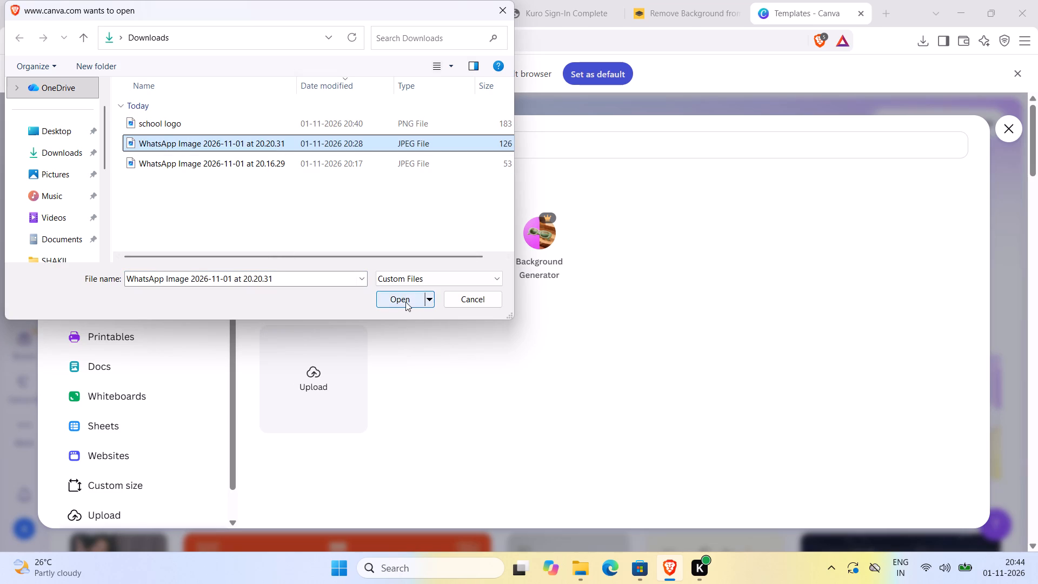
pyautogui.click(405, 302)
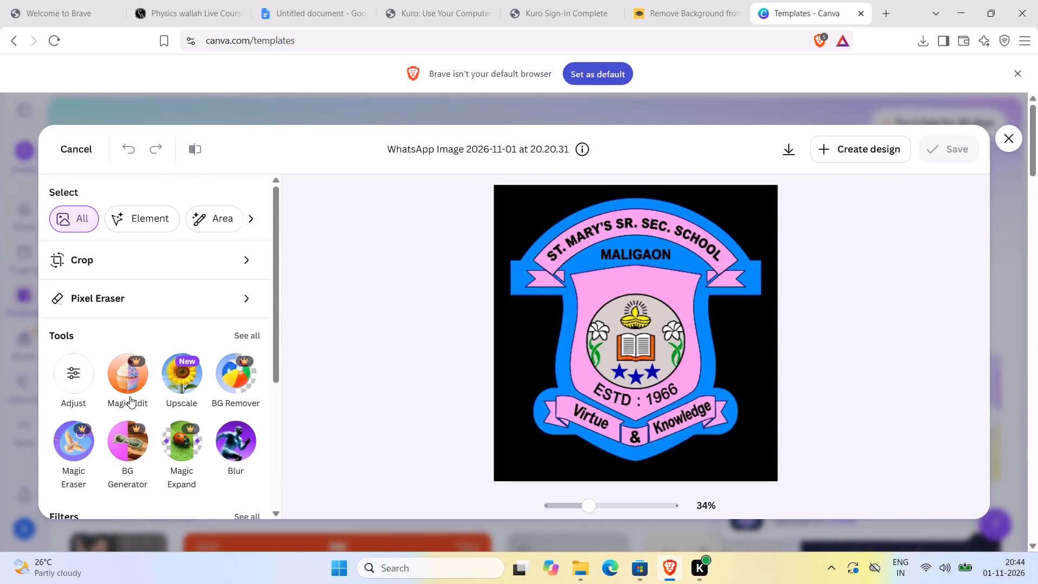
# Look through the photo editor's tools, filters and shadows for a way to remove the crest's black background.
pyautogui.scroll(-4, 99, 300)
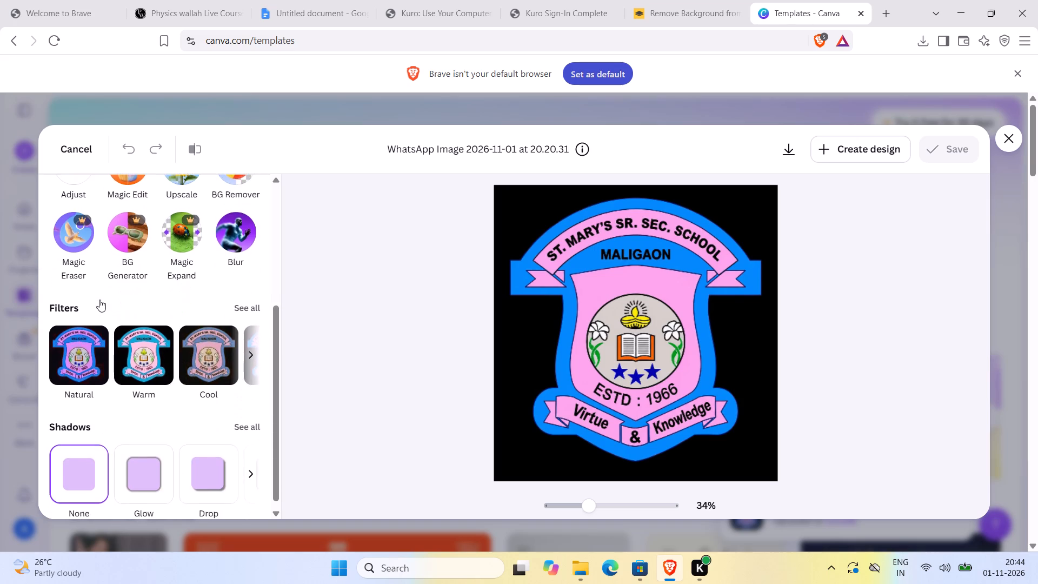
pyautogui.scroll(-2, 99, 300)
pyautogui.hscroll(-1, 192, 359)
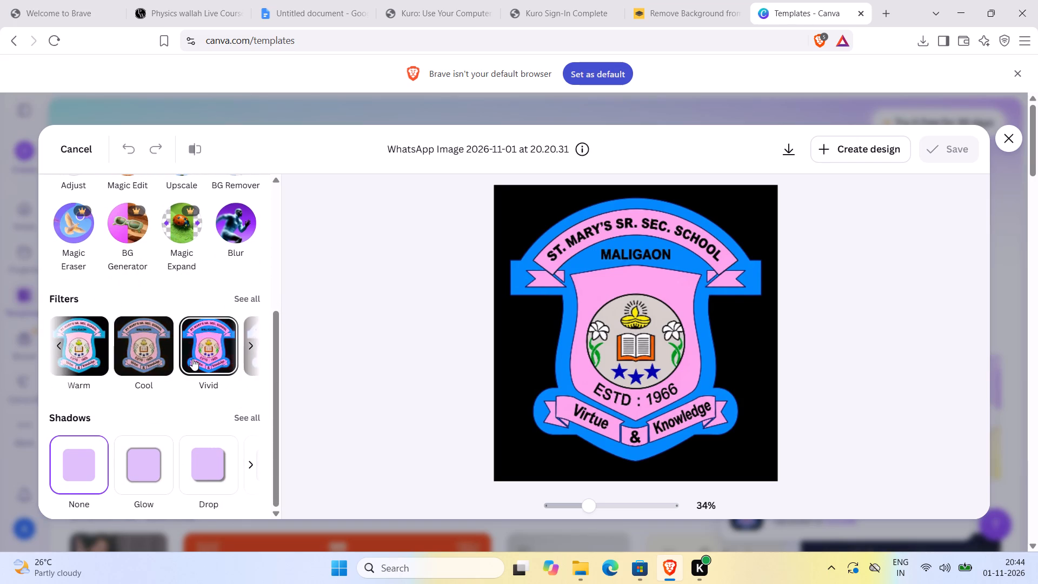
pyautogui.hscroll(-3, 192, 359)
pyautogui.hscroll(10, 192, 359)
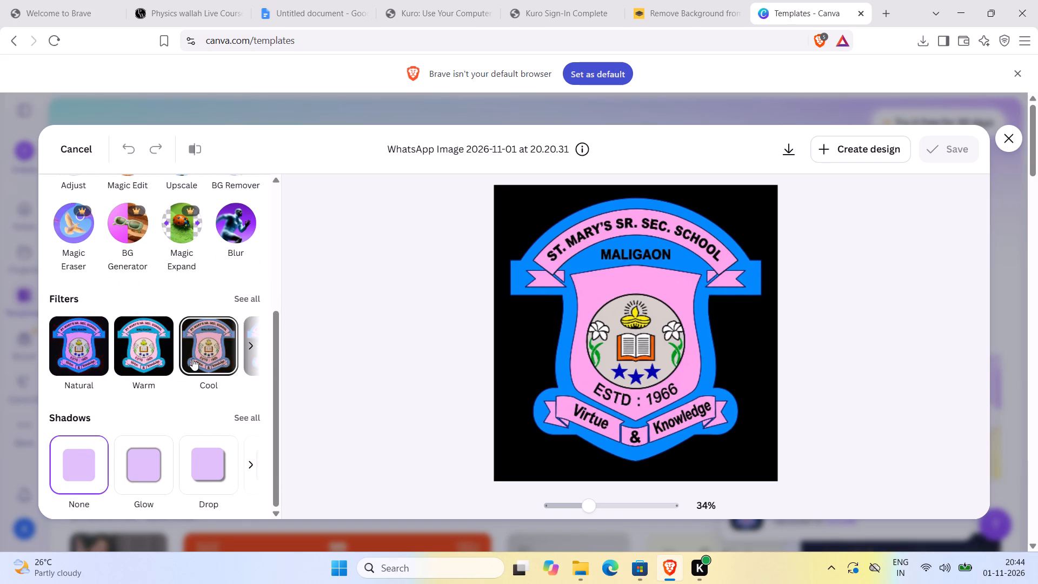
pyautogui.hscroll(1, 192, 359)
pyautogui.scroll(-6, 133, 485)
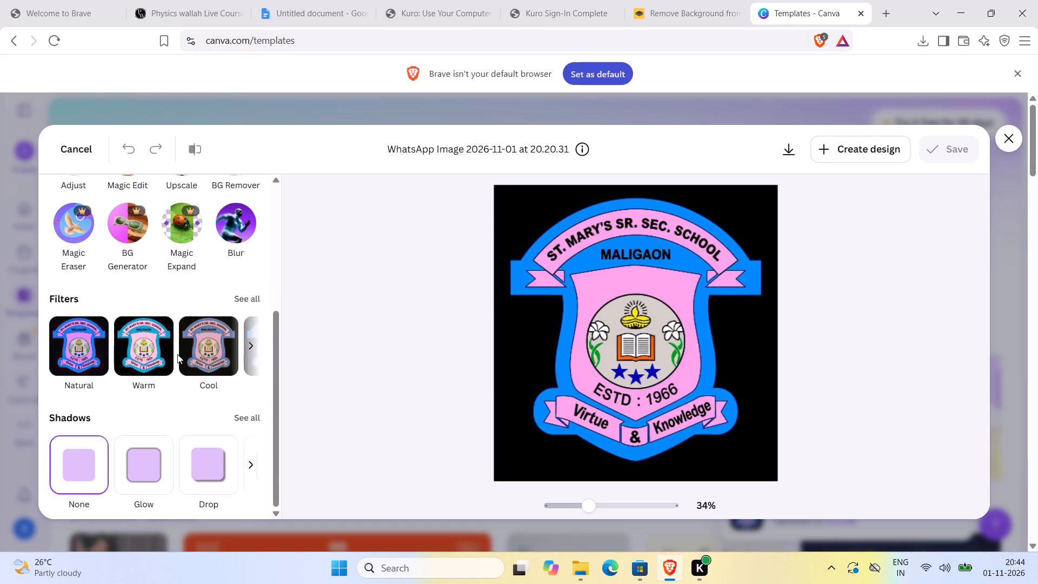
pyautogui.scroll(2, 177, 354)
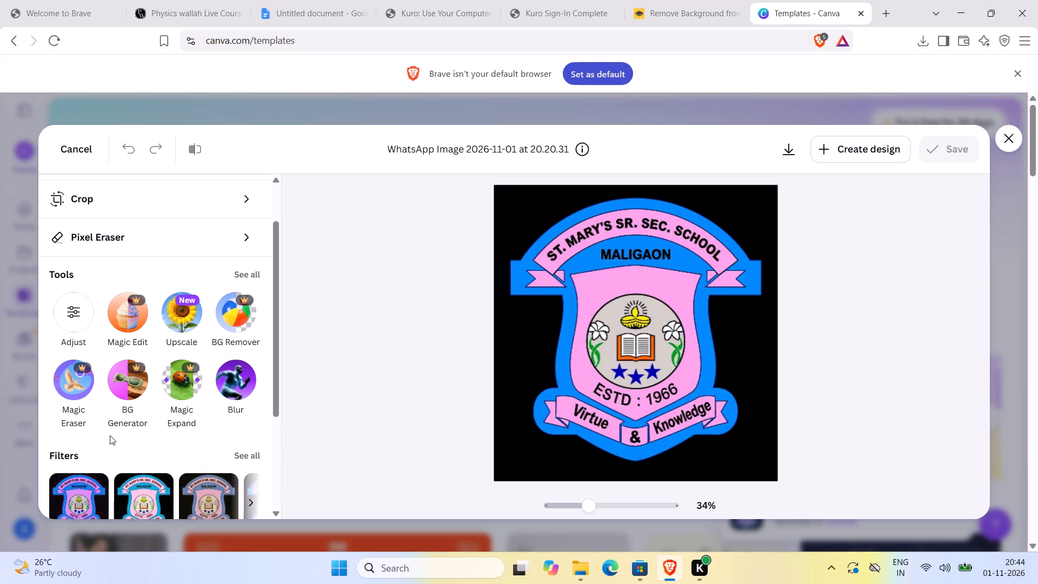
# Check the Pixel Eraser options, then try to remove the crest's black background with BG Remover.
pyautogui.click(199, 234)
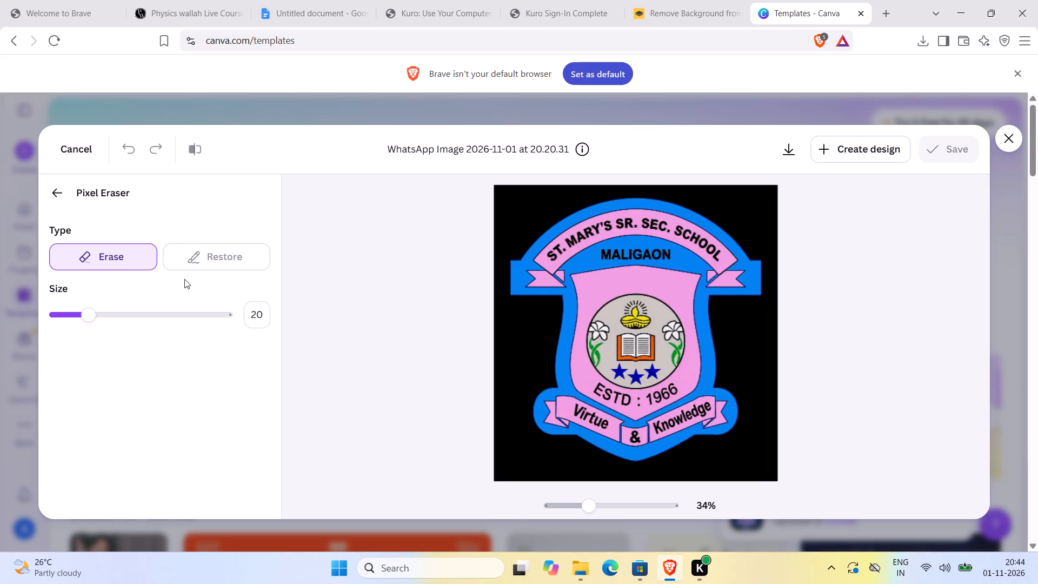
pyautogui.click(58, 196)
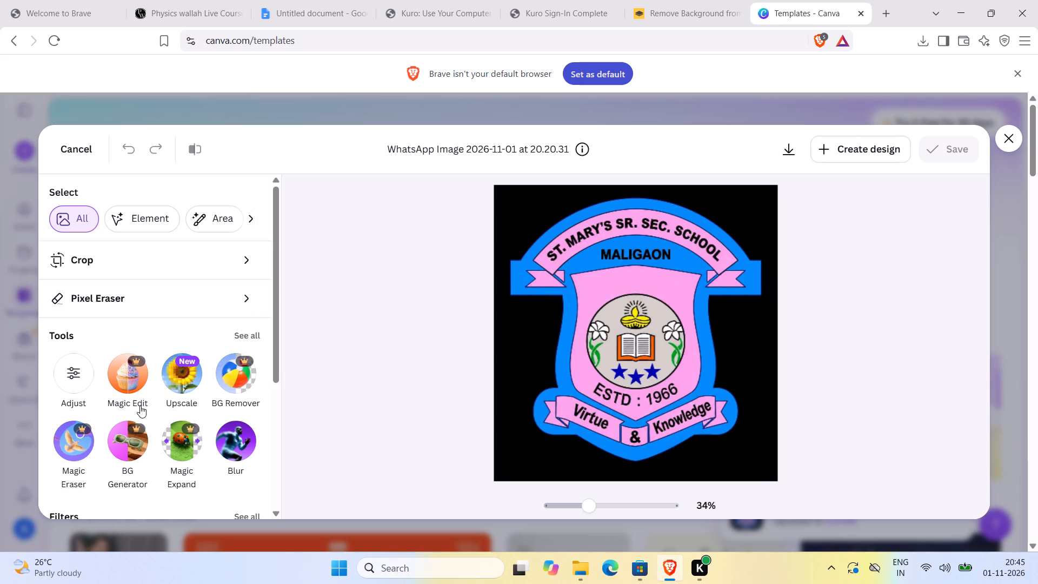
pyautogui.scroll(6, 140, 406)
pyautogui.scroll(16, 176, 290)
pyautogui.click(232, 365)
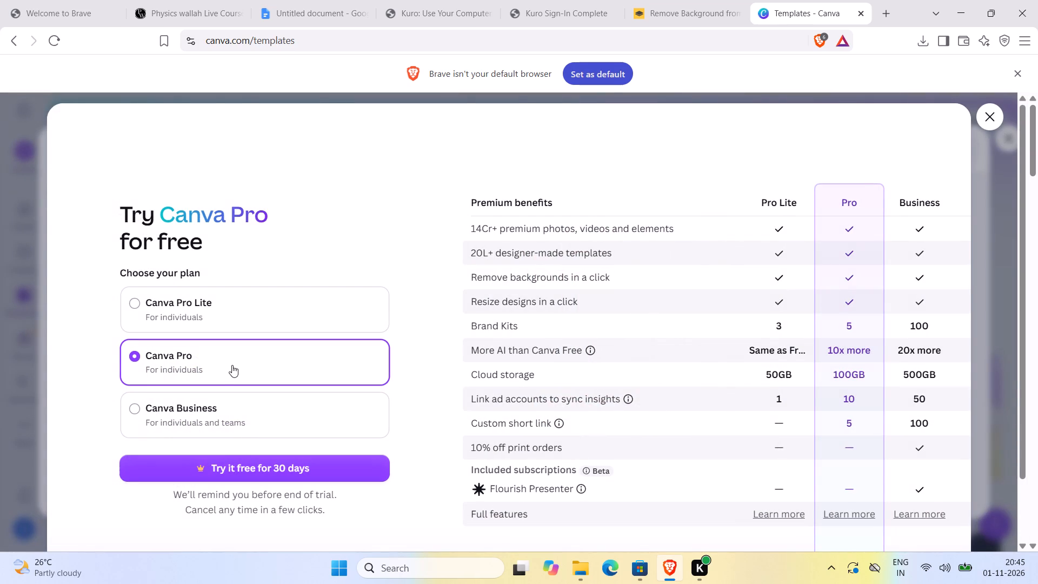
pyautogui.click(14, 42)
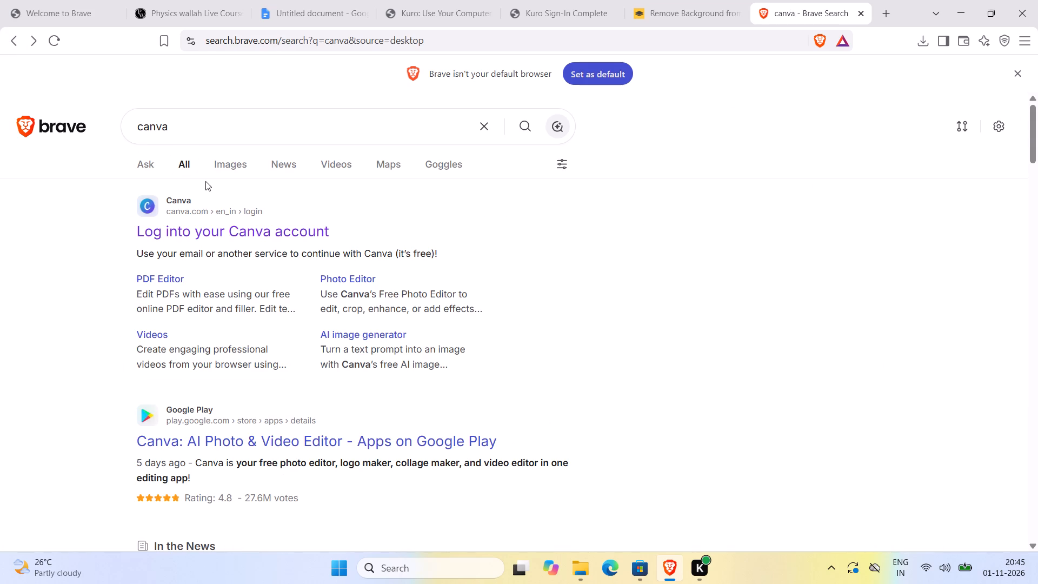
# Return to Canva from the search results and reopen the uploaded school crest in the photo editor.
pyautogui.click(231, 234)
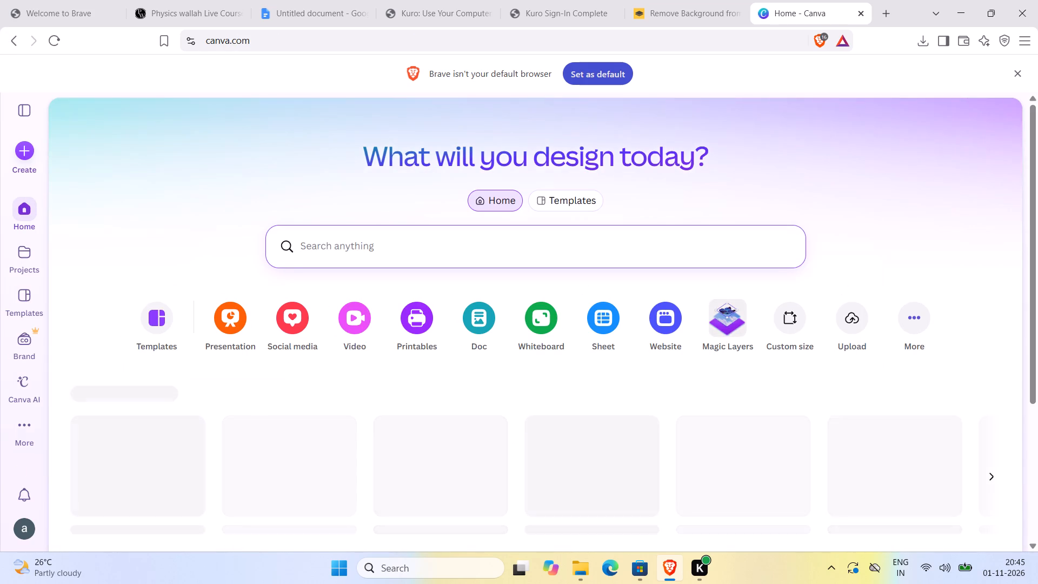
pyautogui.scroll(-1, 352, 330)
pyautogui.scroll(1, 352, 330)
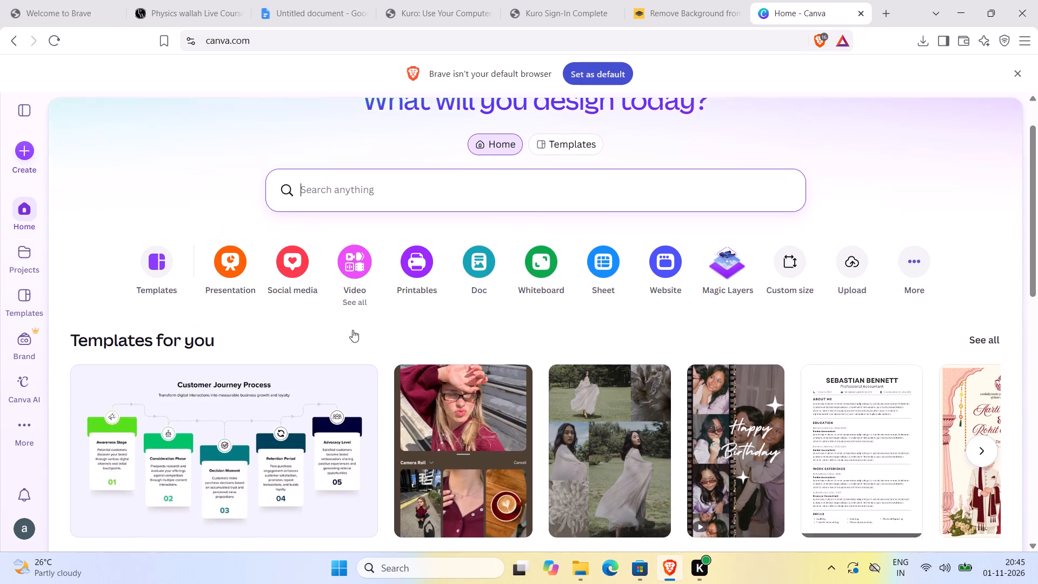
pyautogui.scroll(3, 352, 330)
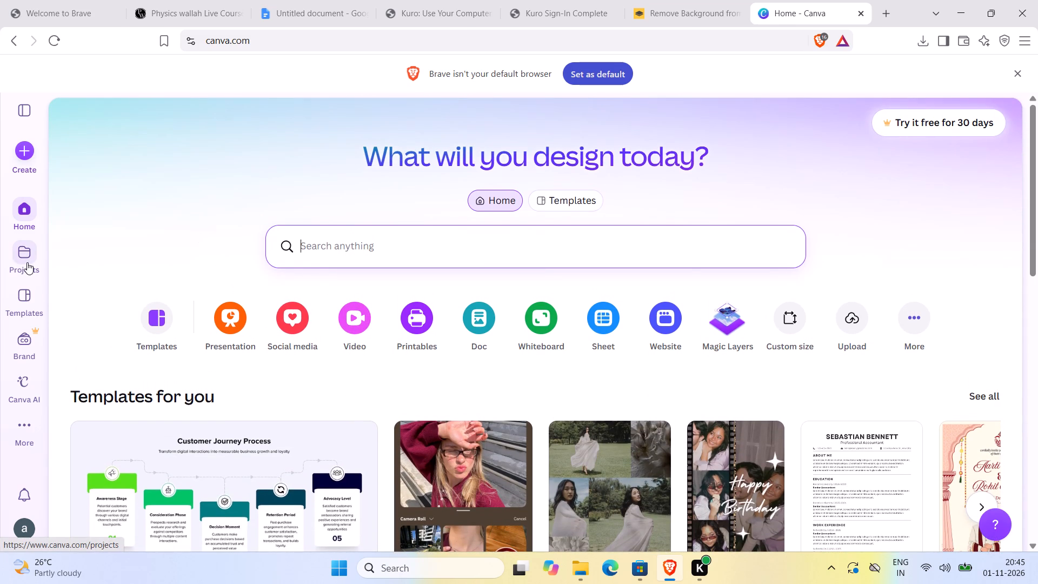
pyautogui.click(19, 154)
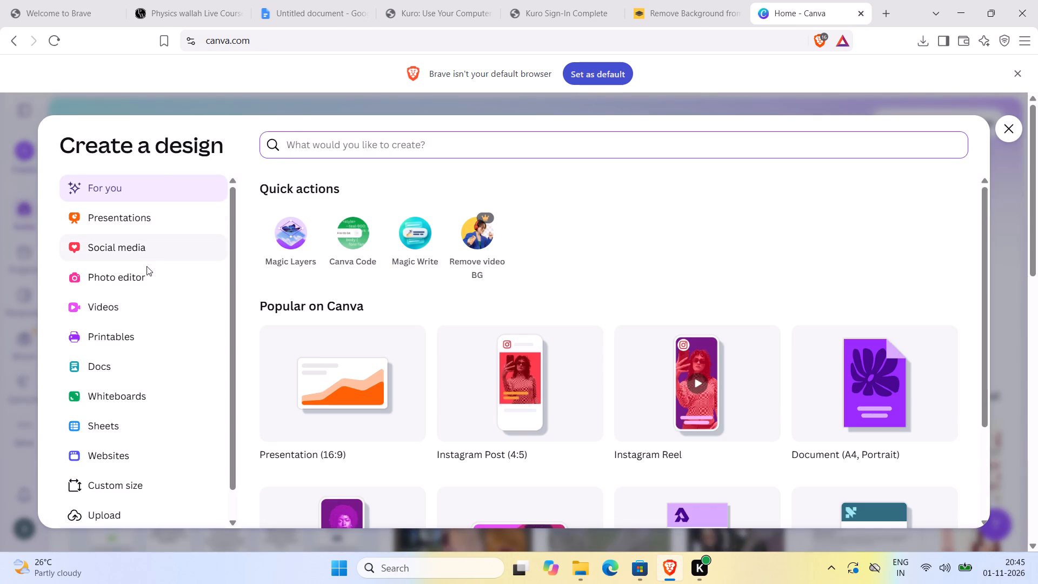
pyautogui.click(145, 283)
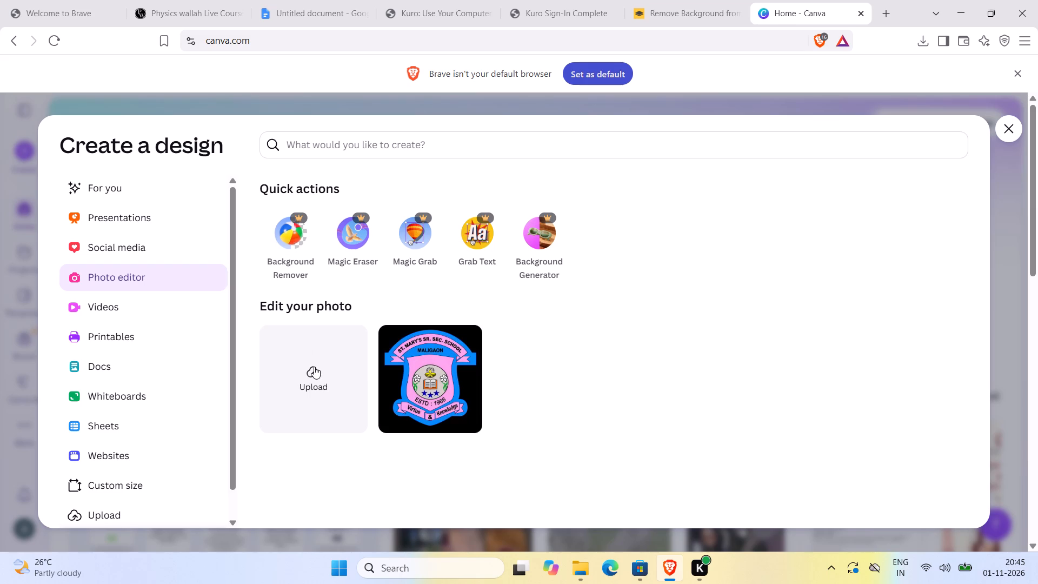
pyautogui.click(390, 391)
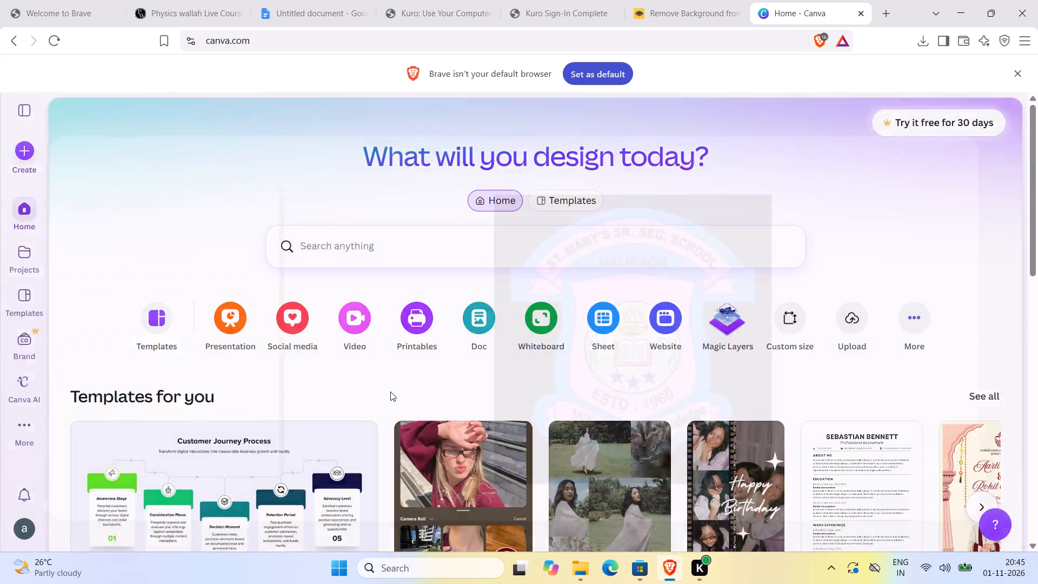
pyautogui.scroll(1, 83, 273)
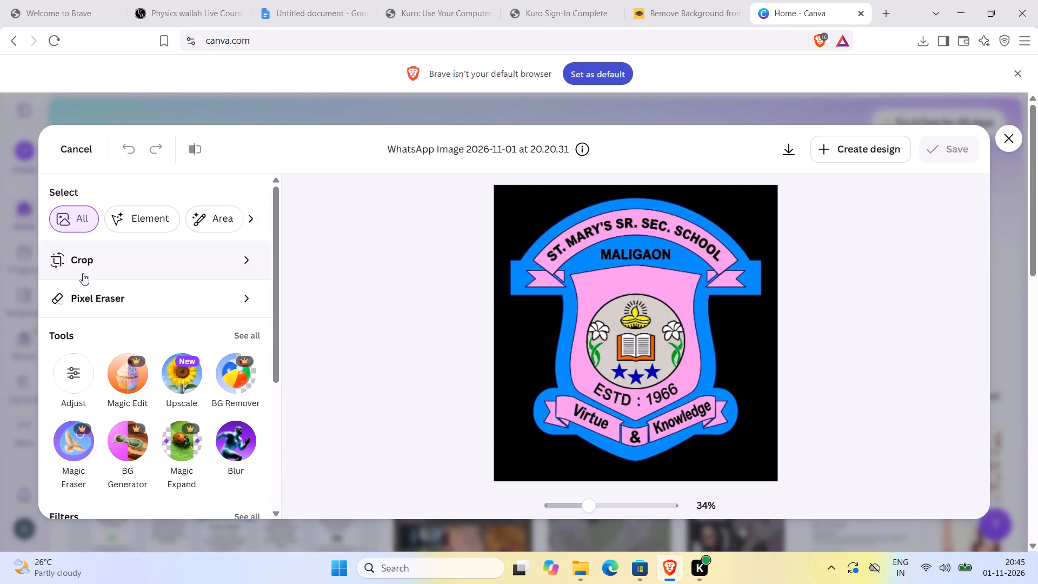
# Examine the photo editor's tools, filters, shadows and Element selection for a way to clean up the crest.
pyautogui.scroll(7, 83, 273)
pyautogui.scroll(-1, 123, 421)
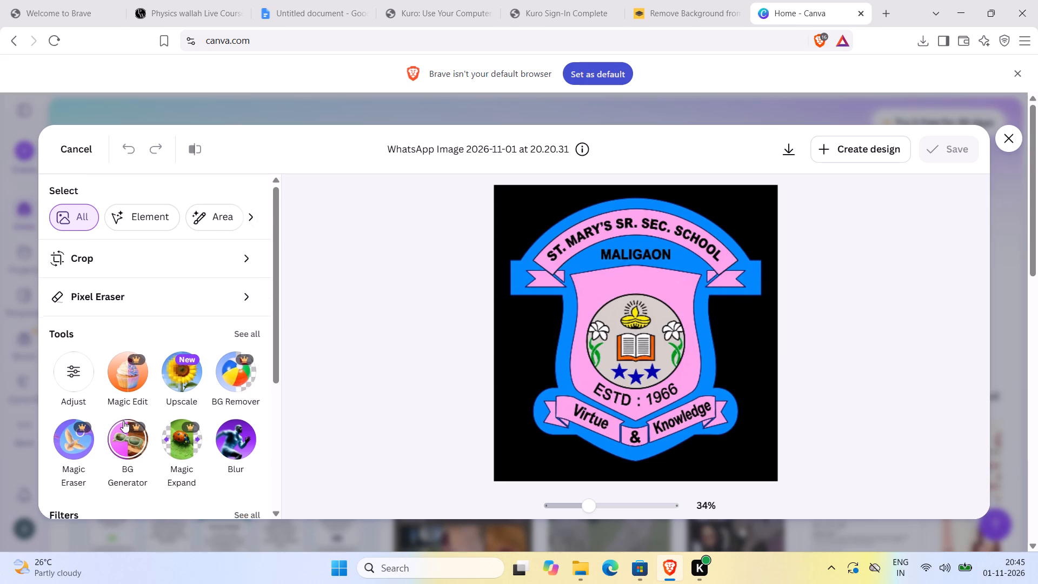
pyautogui.scroll(-2, 123, 421)
pyautogui.scroll(-3, 128, 345)
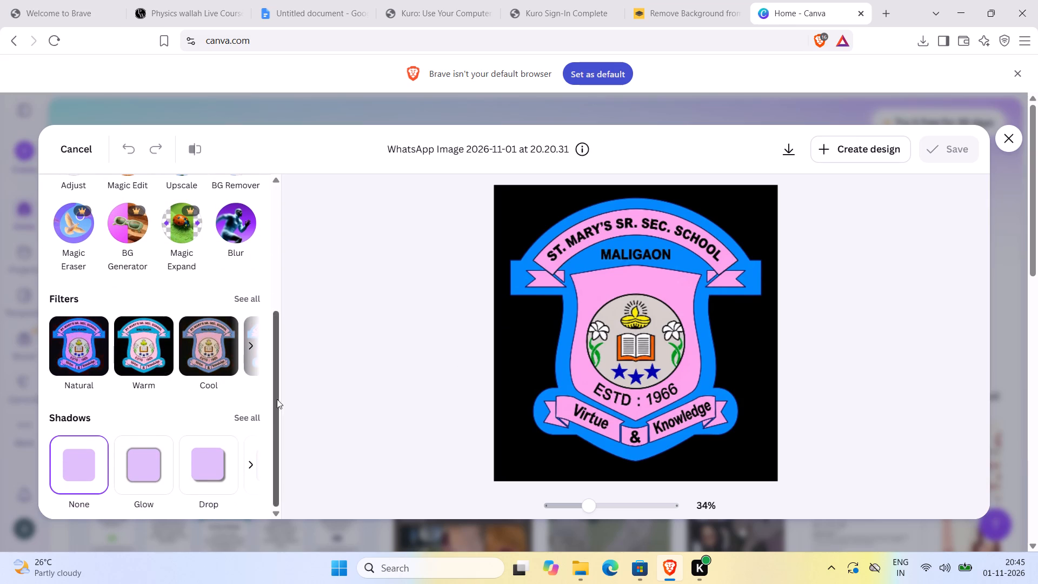
pyautogui.click(255, 413)
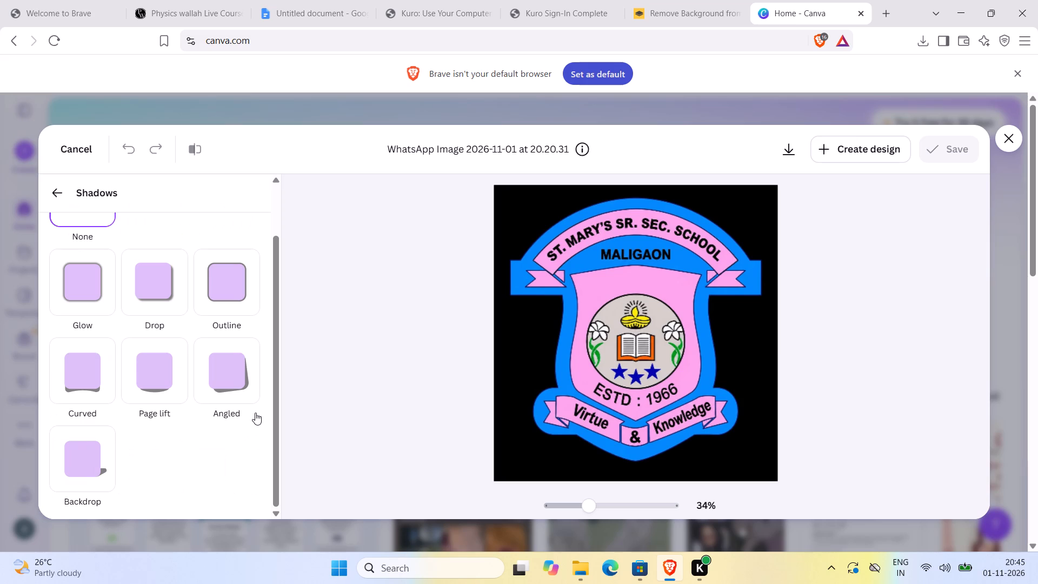
pyautogui.scroll(8, 182, 440)
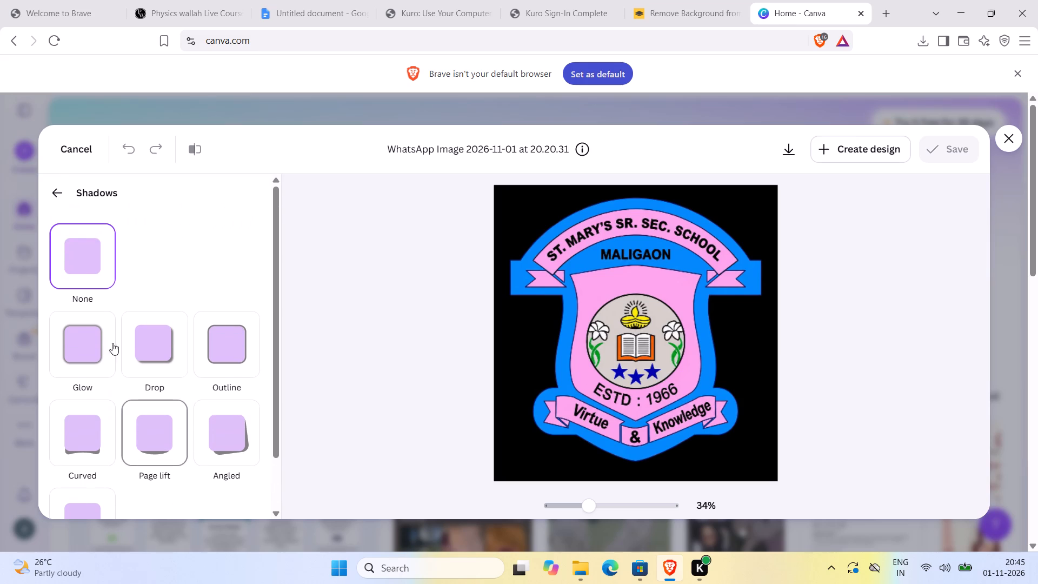
pyautogui.click(64, 188)
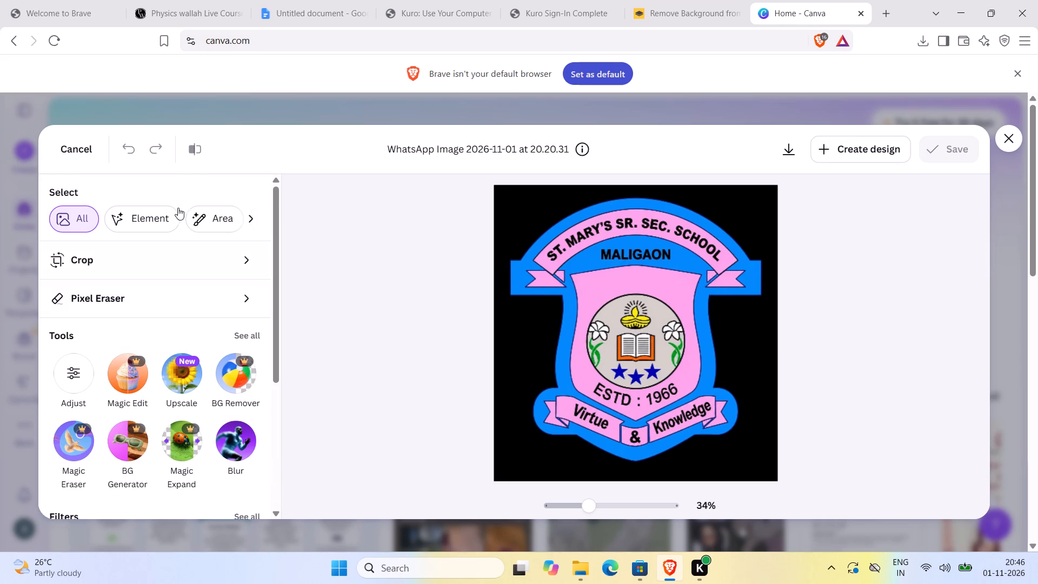
pyautogui.scroll(3, 140, 318)
pyautogui.click(138, 220)
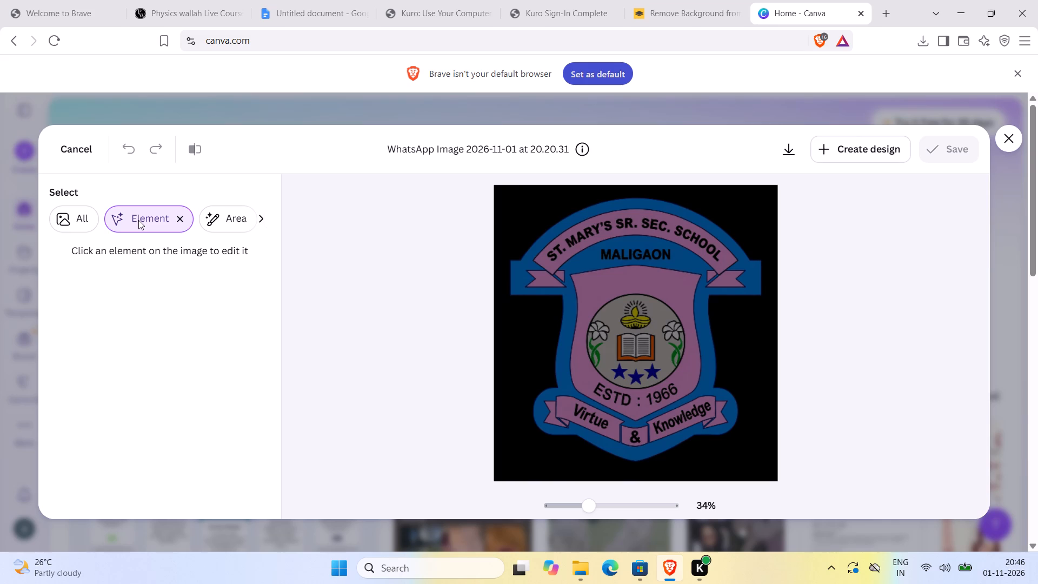
pyautogui.click(68, 215)
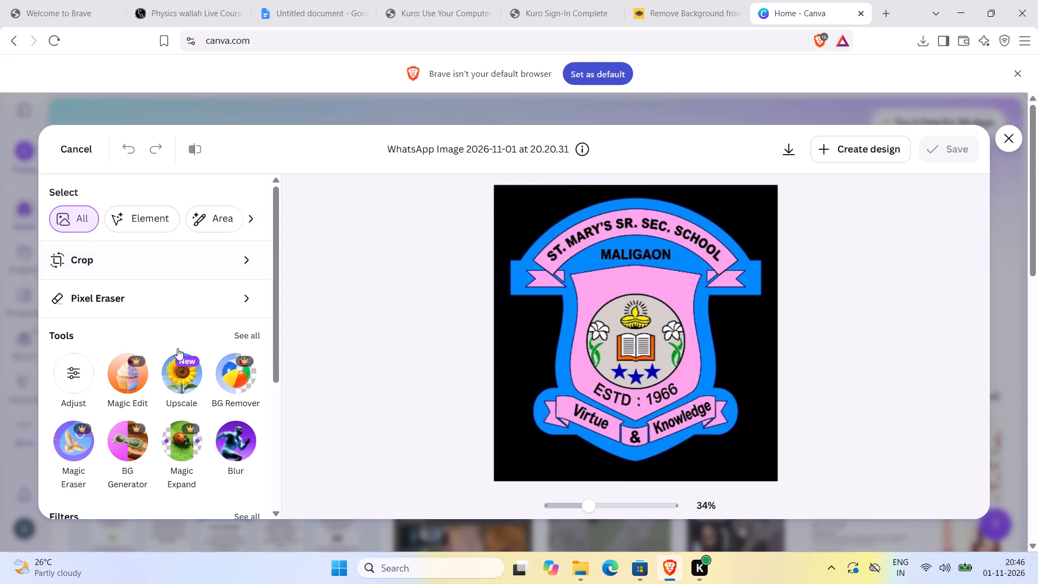
pyautogui.scroll(-2, 152, 347)
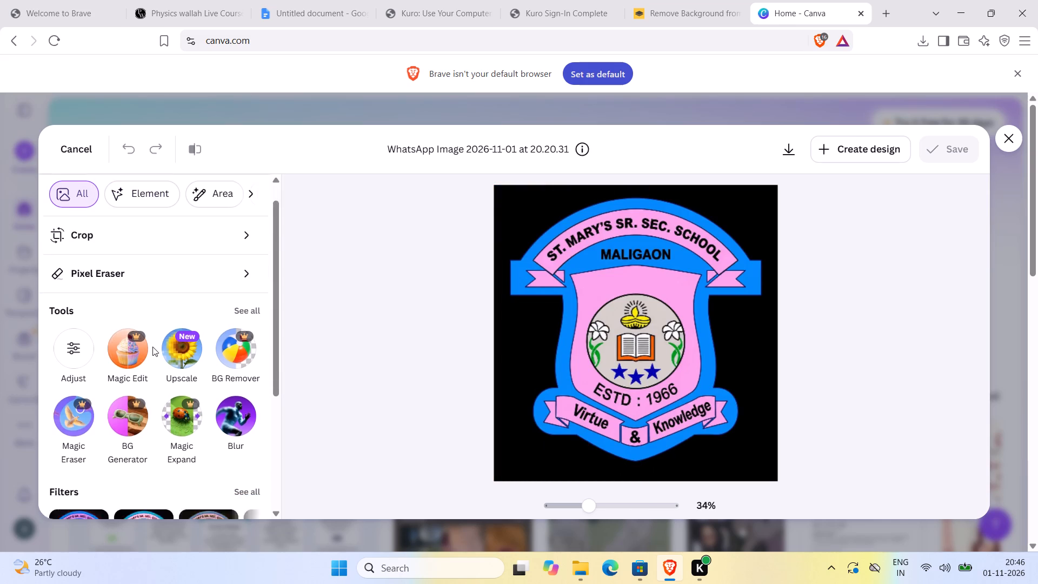
pyautogui.scroll(-7, 152, 337)
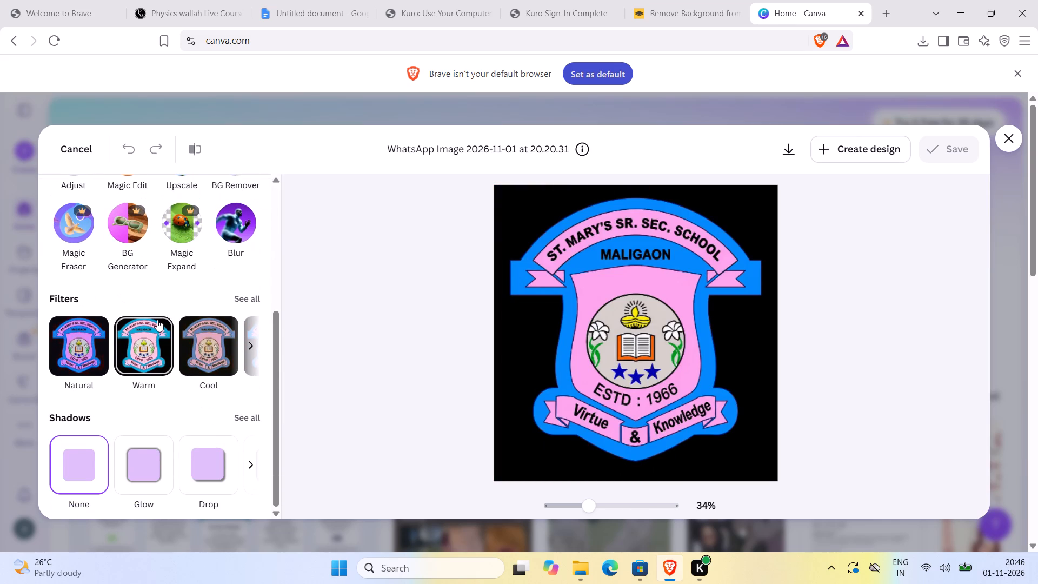